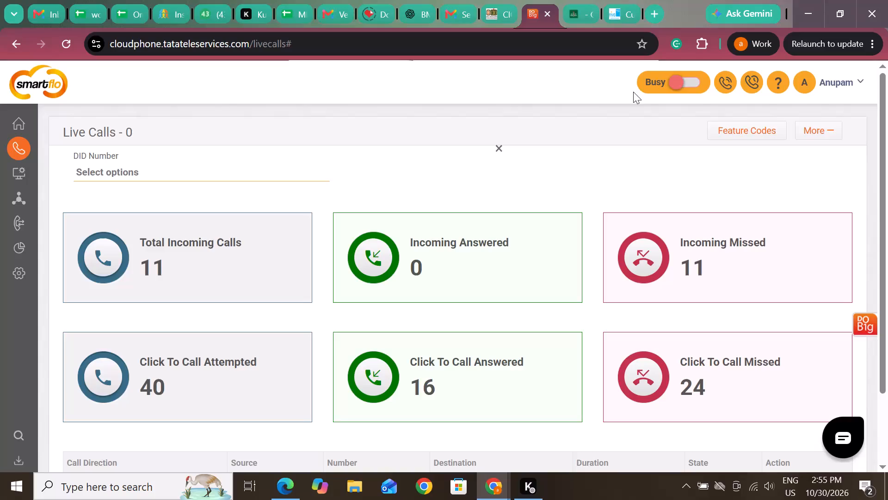
# Set the agent's calling status in Smartflo to Available.
pyautogui.click(688, 77)
pyautogui.click(805, 129)
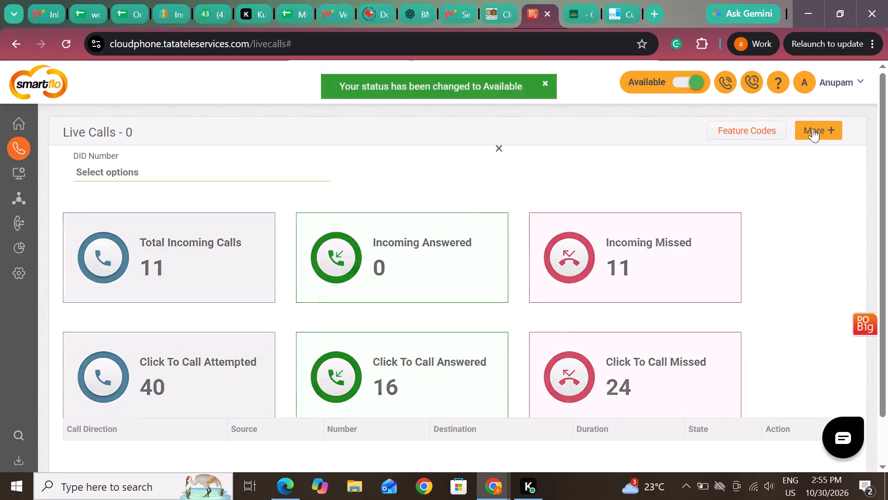
pyautogui.click(813, 128)
pyautogui.scroll(5, 191, 312)
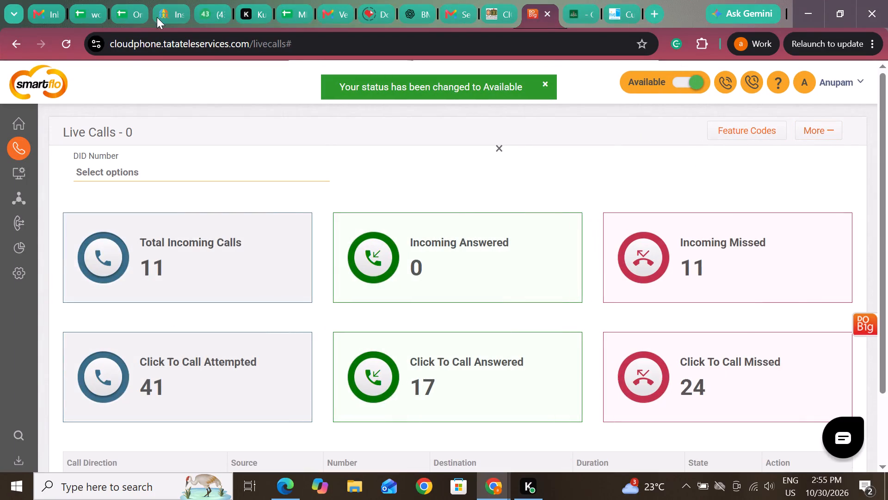
# Switch to the Insurance Samadhan complaint list and collapse the expanded action row of the first record.
pyautogui.click(157, 17)
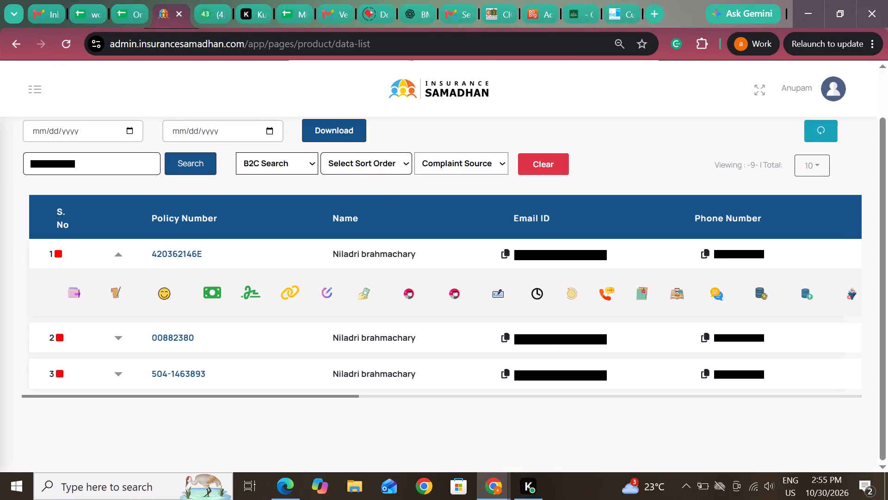
pyautogui.hscroll(1, 287, 288)
pyautogui.click(121, 253)
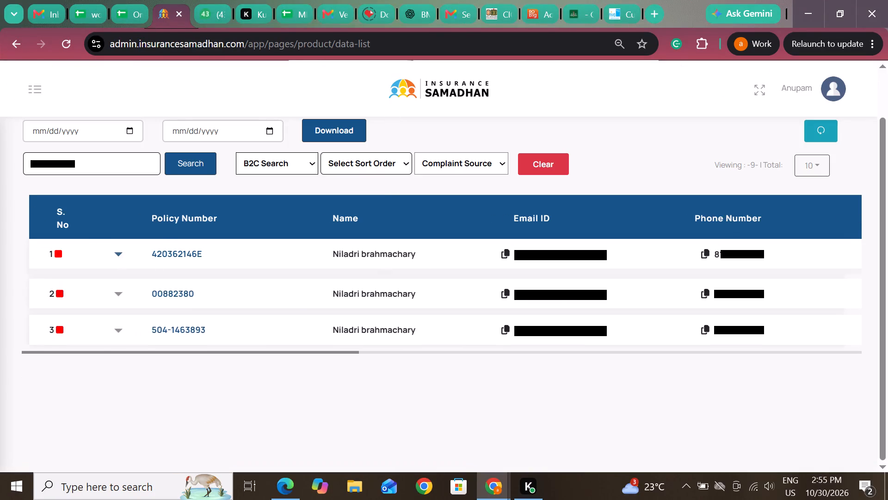
pyautogui.hscroll(-2, 382, 261)
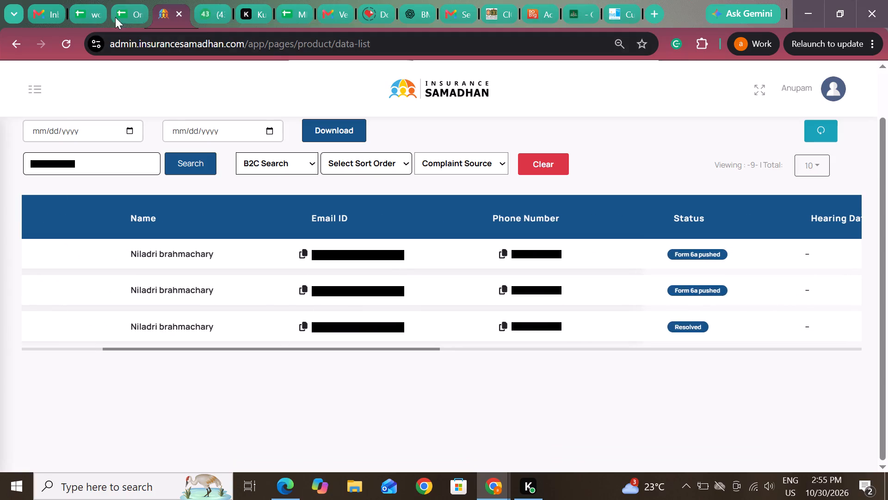
# Review column B of the 6A pushed september sheet in worksheet ombudsman 2026 for cases without a remark.
pyautogui.click(107, 19)
pyautogui.click(115, 278)
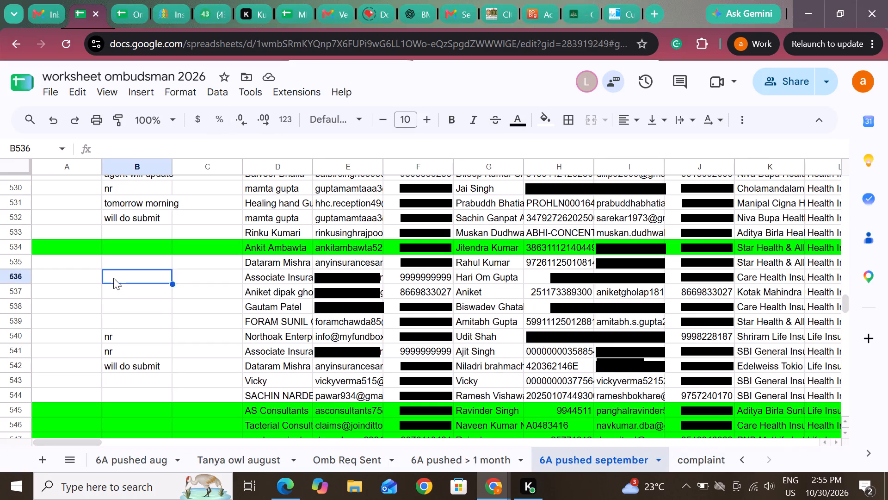
pyautogui.scroll(-4, 113, 278)
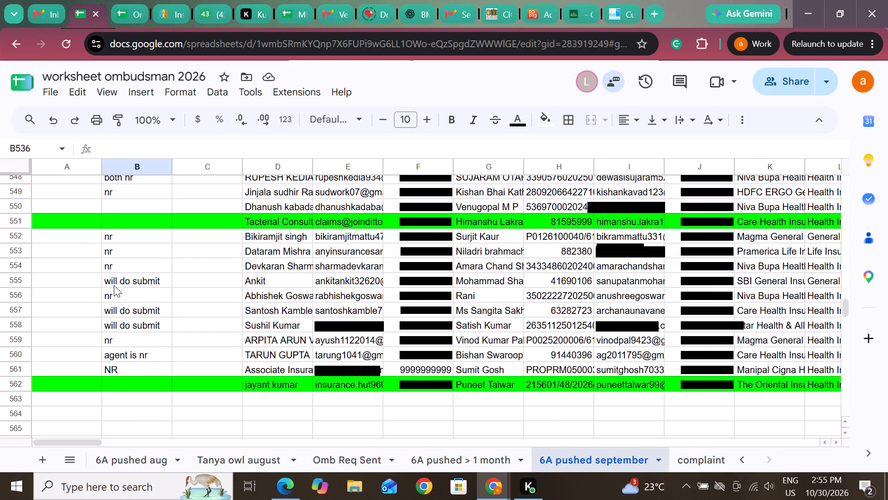
pyautogui.scroll(2, 114, 285)
pyautogui.scroll(-1, 116, 286)
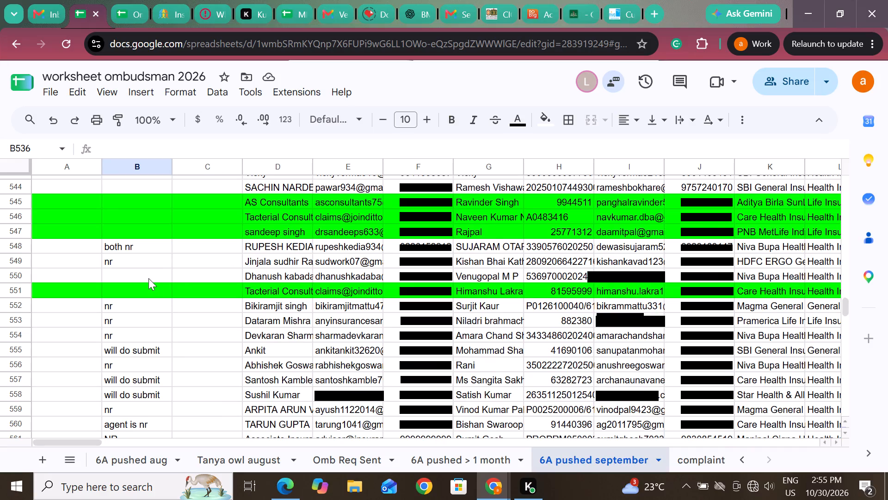
pyautogui.click(136, 280)
pyautogui.scroll(1, 136, 280)
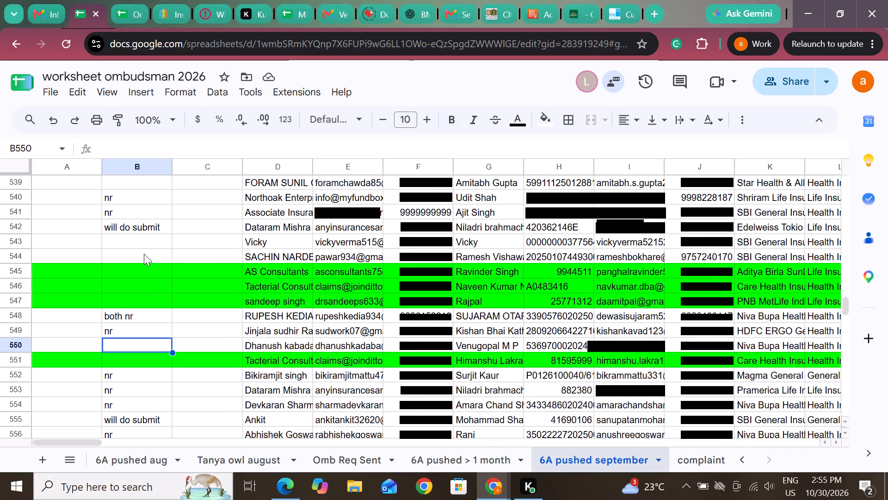
pyautogui.scroll(-4, 144, 254)
pyautogui.scroll(2, 144, 254)
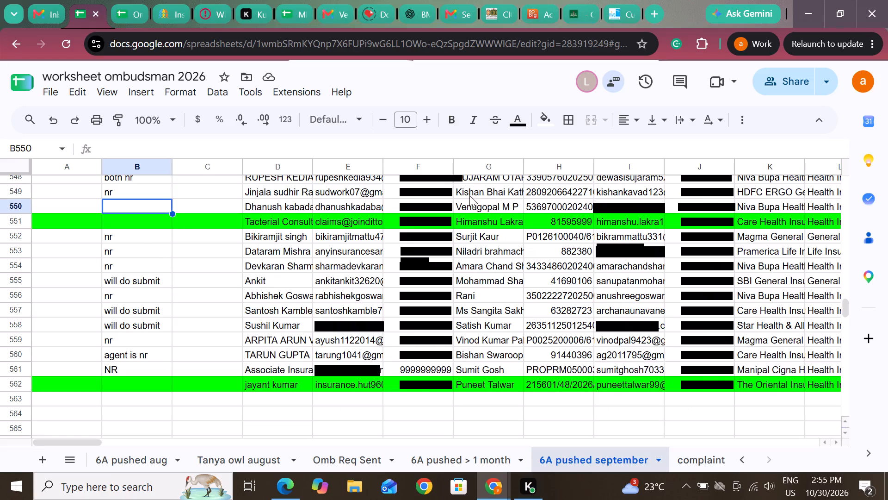
# Copy the customer's phone number from column J of row 550 and search for it in the Insurance Samadhan complaint list.
pyautogui.click(469, 195)
pyautogui.click(472, 202)
pyautogui.click(566, 199)
pyautogui.click(638, 206)
pyautogui.click(712, 206)
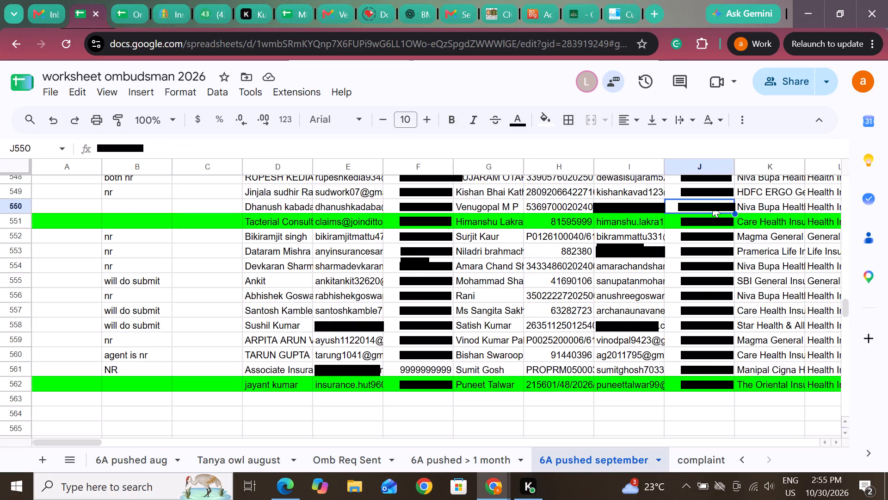
pyautogui.hotkey('ctrl', 'c')
pyautogui.hotkey('ctrl', 'c')
pyautogui.click(166, 19)
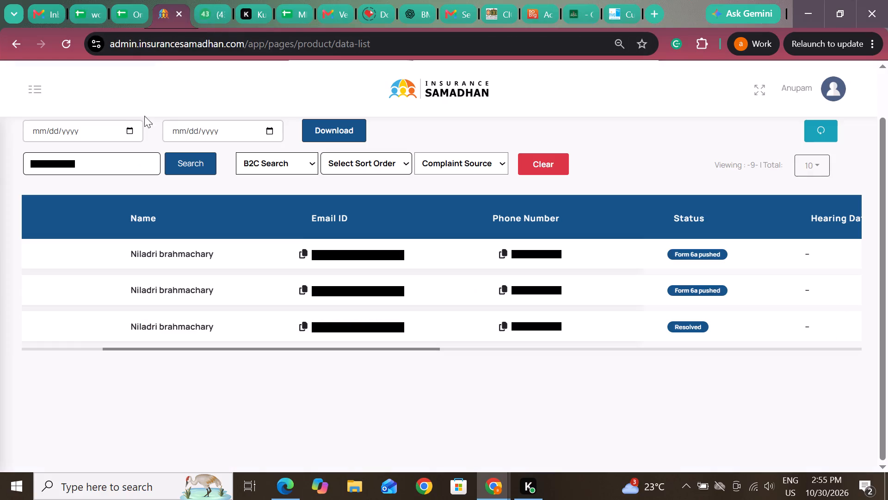
pyautogui.keyDown('ctrl'); pyautogui.doubleClick(123, 168); pyautogui.keyUp('ctrl')
pyautogui.hotkey('ctrl', 'v')
pyautogui.keyDown('ctrl'); pyautogui.click(181, 163); pyautogui.keyUp('ctrl')
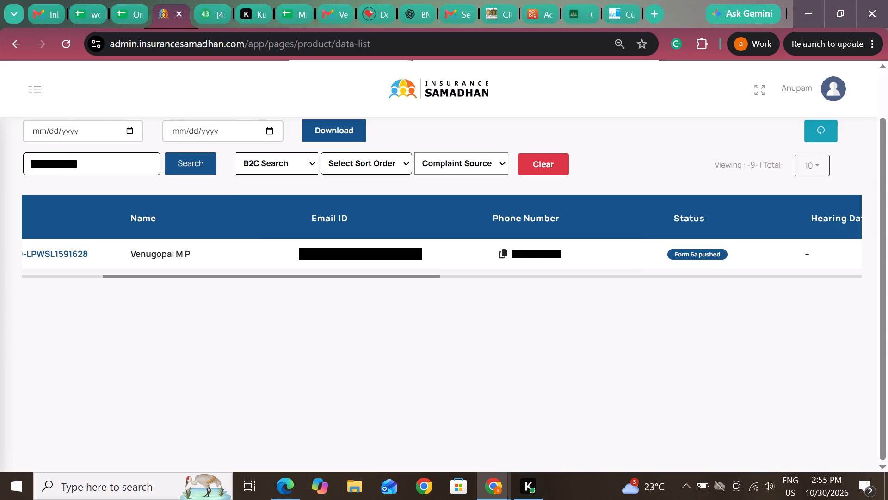
# Open the complaint's communication log, check its latest entries, and close it.
pyautogui.hscroll(1, 321, 260)
pyautogui.hscroll(-1, 321, 260)
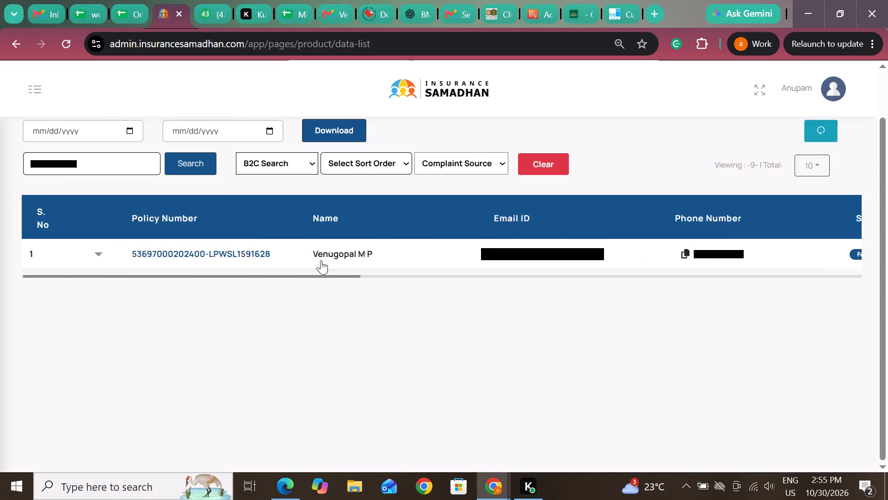
pyautogui.hscroll(-1, 321, 260)
pyautogui.click(481, 256)
pyautogui.click(532, 290)
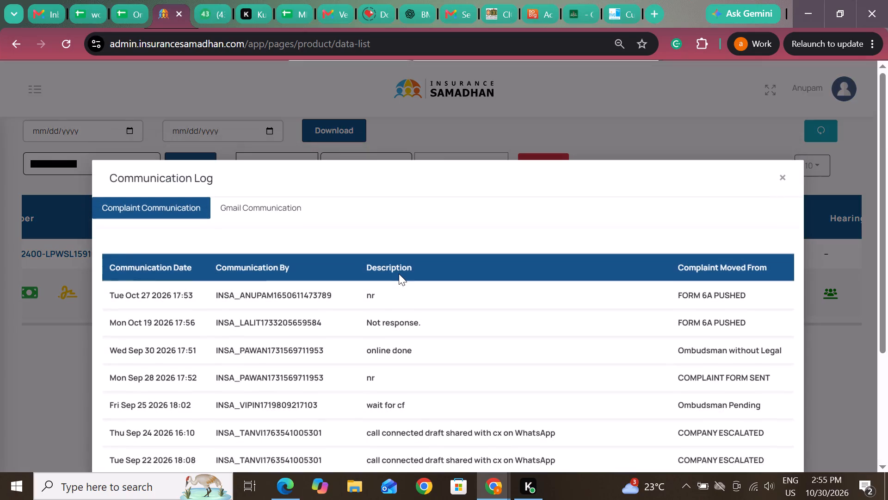
pyautogui.scroll(6, 399, 274)
pyautogui.click(358, 101)
pyautogui.click(190, 19)
pyautogui.moveTo(161, 17); pyautogui.dragTo(145, 17)
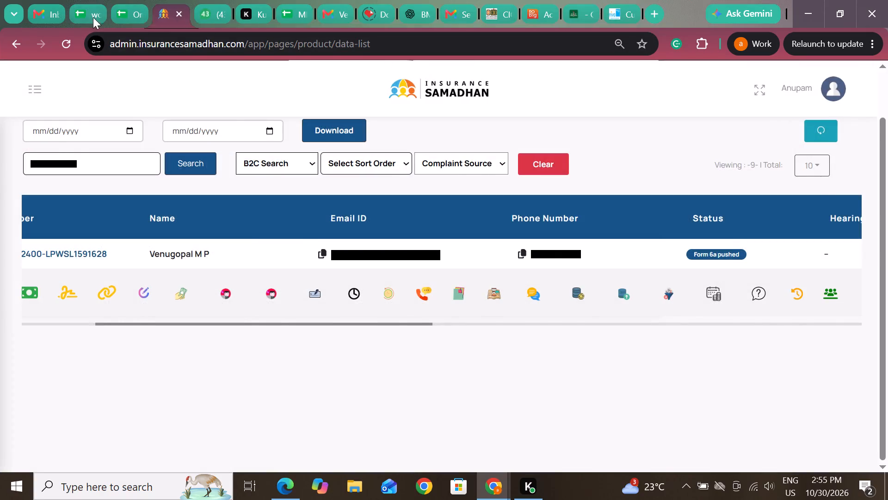
# Enter the remark nr in cell B550 of the 6A pushed september sheet.
pyautogui.click(92, 17)
pyautogui.click(127, 205)
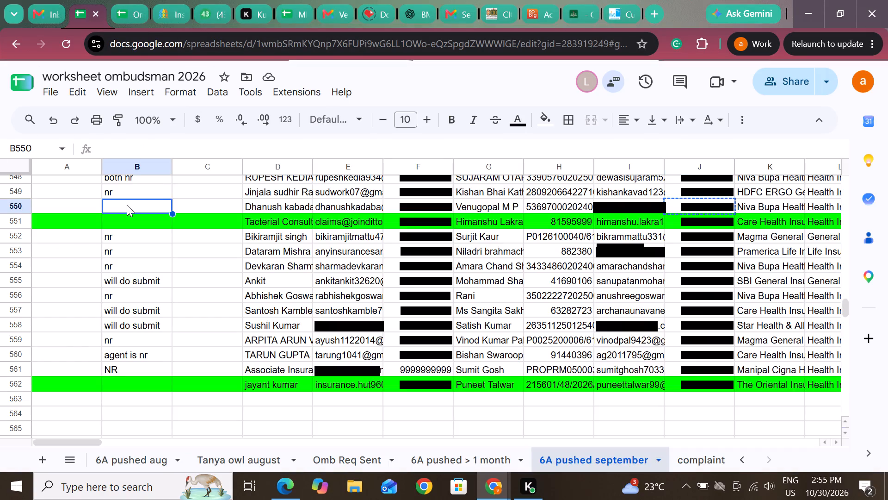
pyautogui.write('nr')
pyautogui.click(127, 216)
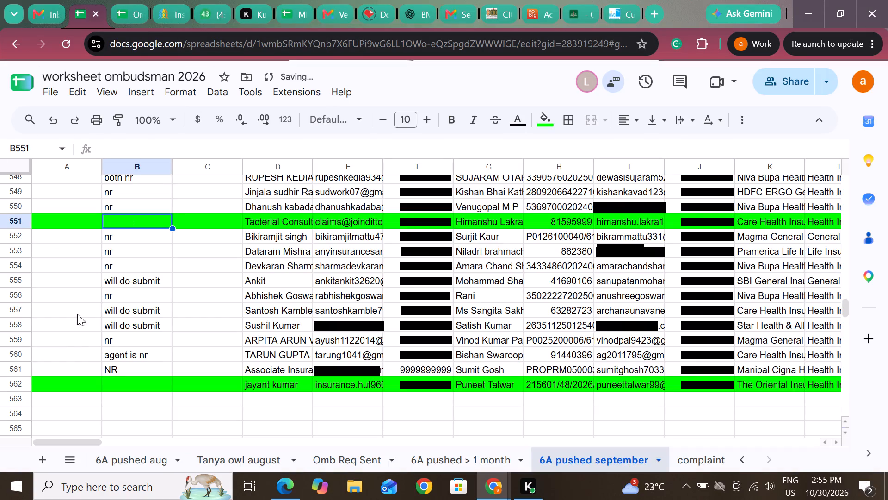
# Check the rows around 534 to 536 of the sheet for the next case without a remark.
pyautogui.scroll(4, 122, 247)
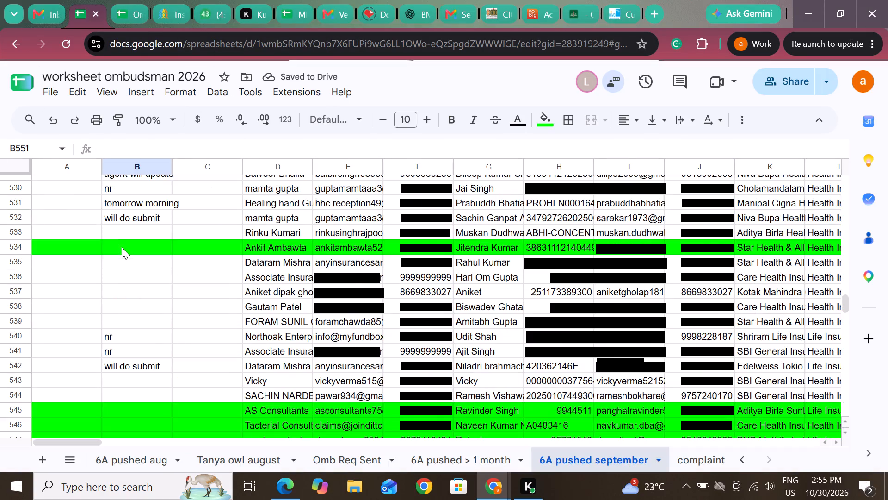
pyautogui.doubleClick(121, 247)
pyautogui.click(119, 263)
pyautogui.click(228, 277)
pyautogui.click(157, 280)
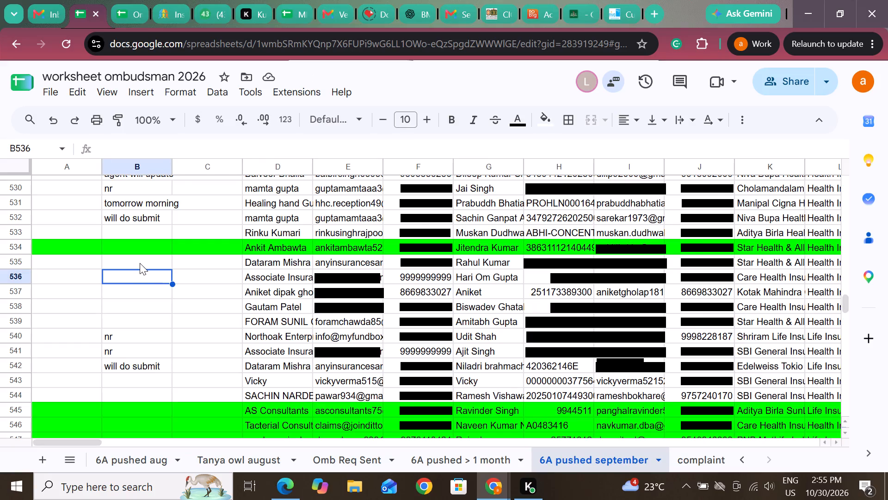
pyautogui.click(208, 255)
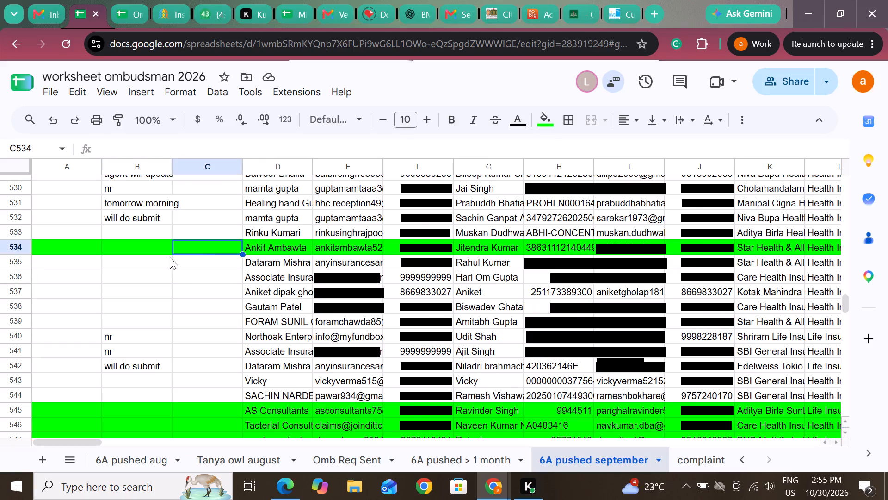
pyautogui.click(167, 257)
# Copy the customer's phone number from column J of row 535 and search for it in the Insurance Samadhan complaint list.
pyautogui.click(517, 258)
pyautogui.click(619, 258)
pyautogui.click(713, 261)
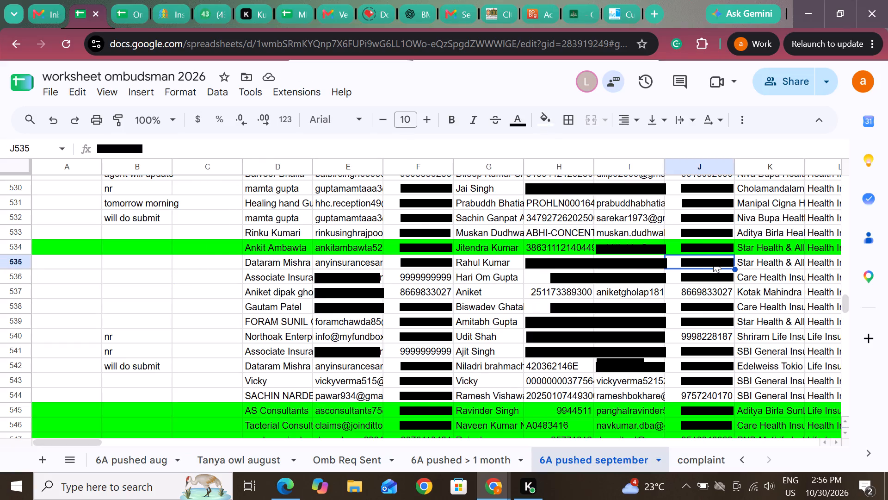
pyautogui.hotkey('ctrl', 'c')
pyautogui.hotkey('ctrl', 'c')
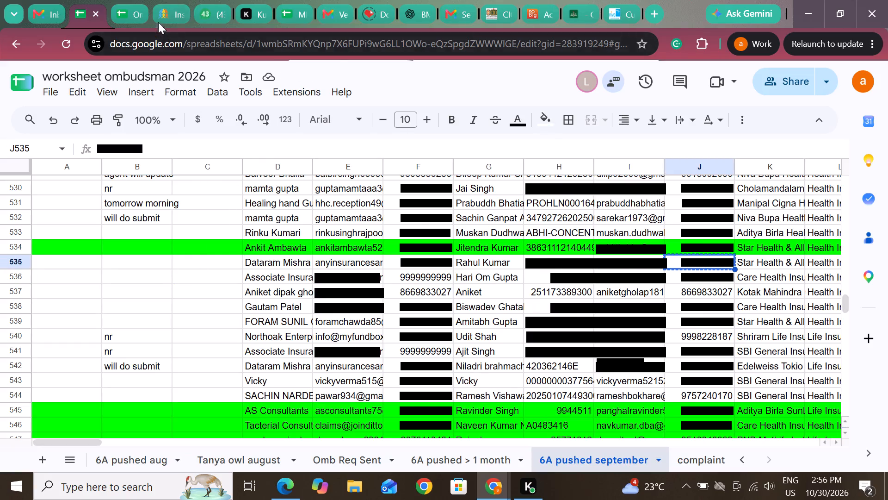
pyautogui.click(158, 22)
pyautogui.keyDown('ctrl'); pyautogui.doubleClick(129, 167); pyautogui.keyUp('ctrl')
pyautogui.hotkey('ctrl', 'v')
pyautogui.keyDown('ctrl'); pyautogui.click(193, 161); pyautogui.keyUp('ctrl')
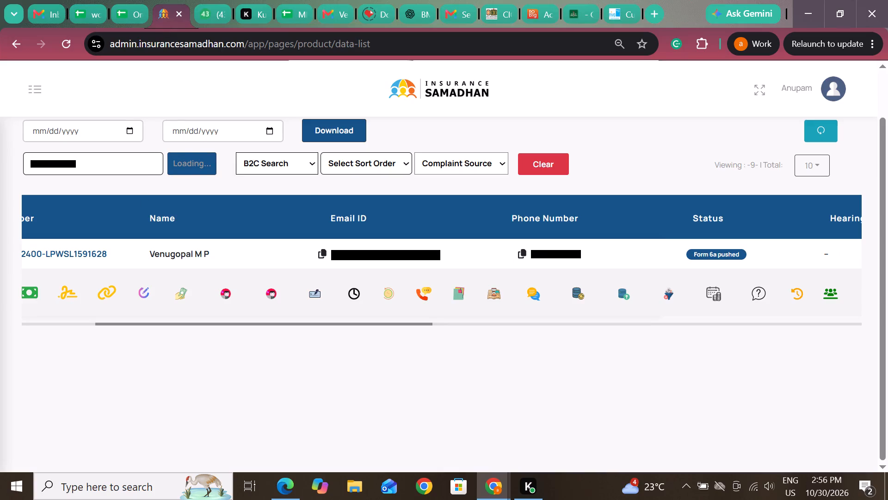
# Copy the phone number from the complaint record and call it with the Smartflo dialer.
pyautogui.hscroll(-1, 311, 259)
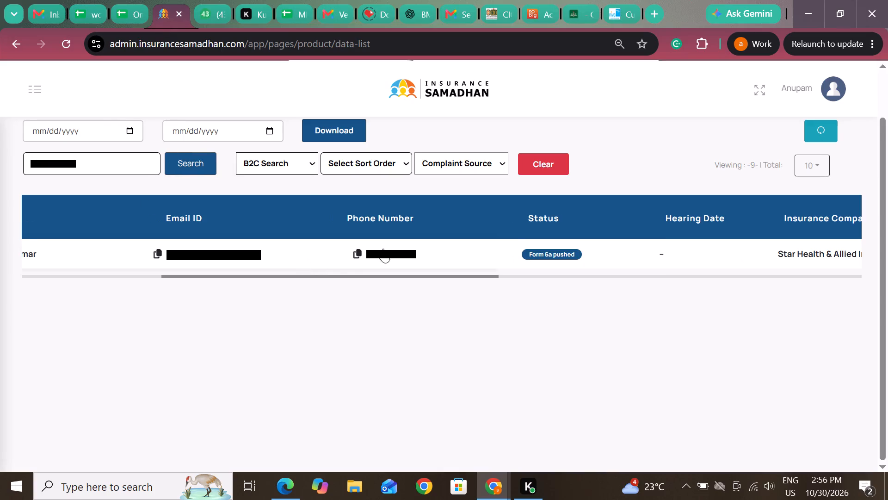
pyautogui.hscroll(-1, 383, 249)
pyautogui.click(356, 253)
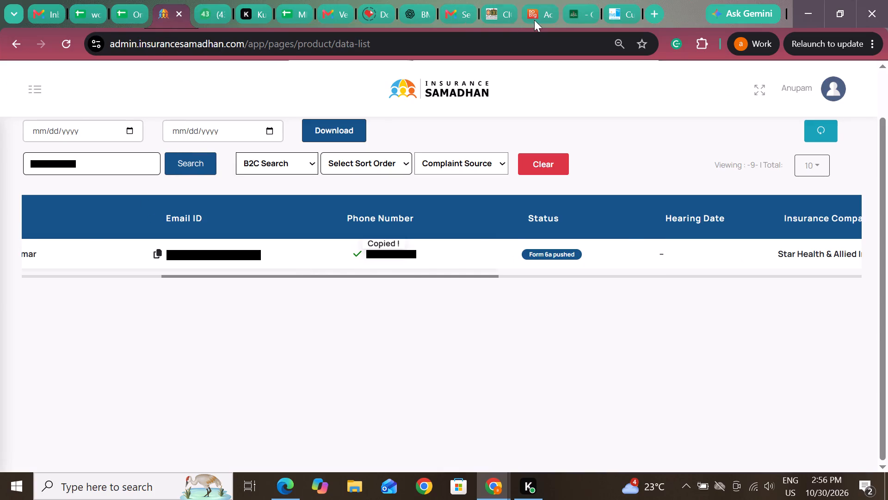
pyautogui.click(534, 20)
pyautogui.click(717, 84)
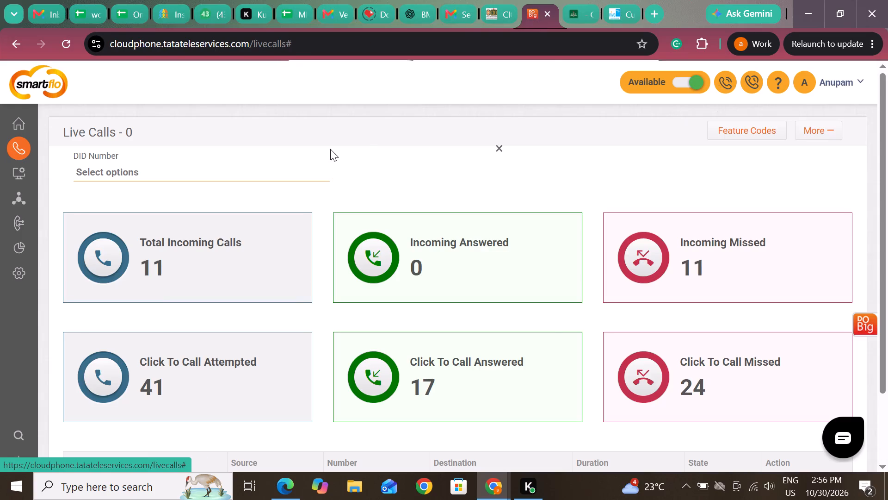
pyautogui.keyDown('ctrl'); pyautogui.click(392, 146); pyautogui.keyUp('ctrl')
pyautogui.hotkey('ctrl', 'v')
pyautogui.click(430, 421)
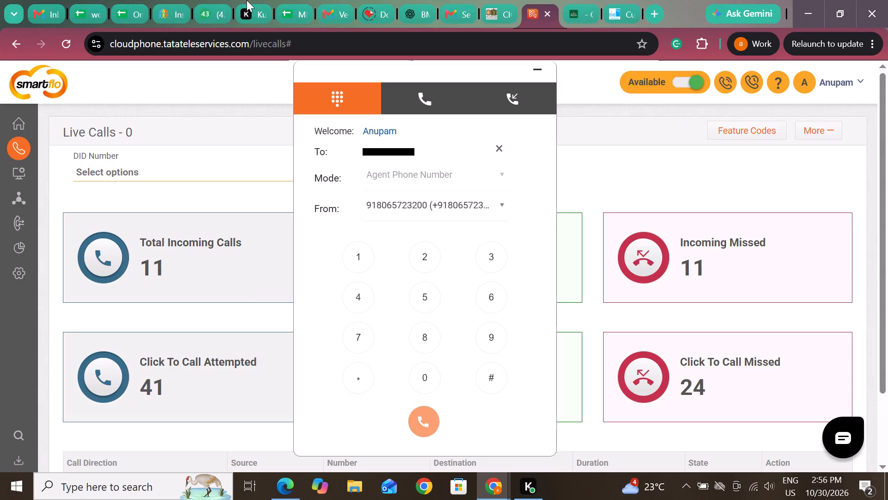
# Open the details of the row 535 customer's complaint in Insurance Samadhan at its Ombudsman section.
pyautogui.scroll(6, 156, 30)
pyautogui.click(158, 7)
pyautogui.hscroll(1, 251, 231)
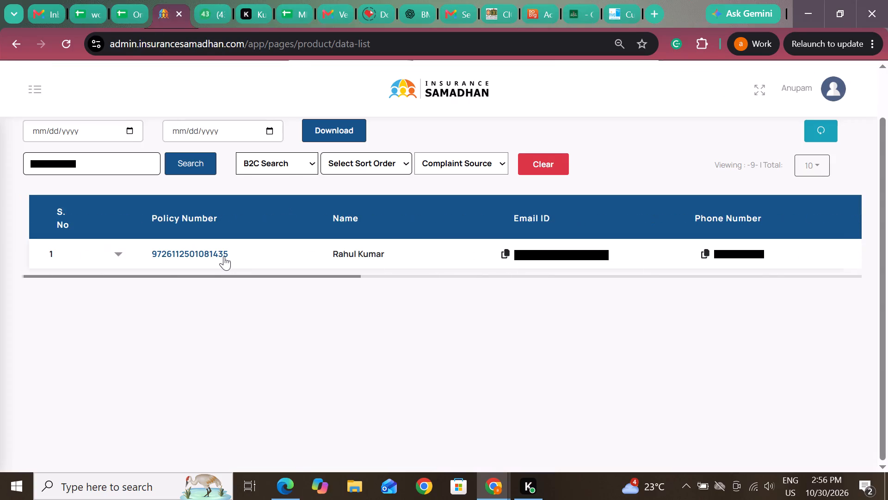
pyautogui.hscroll(-1, 224, 256)
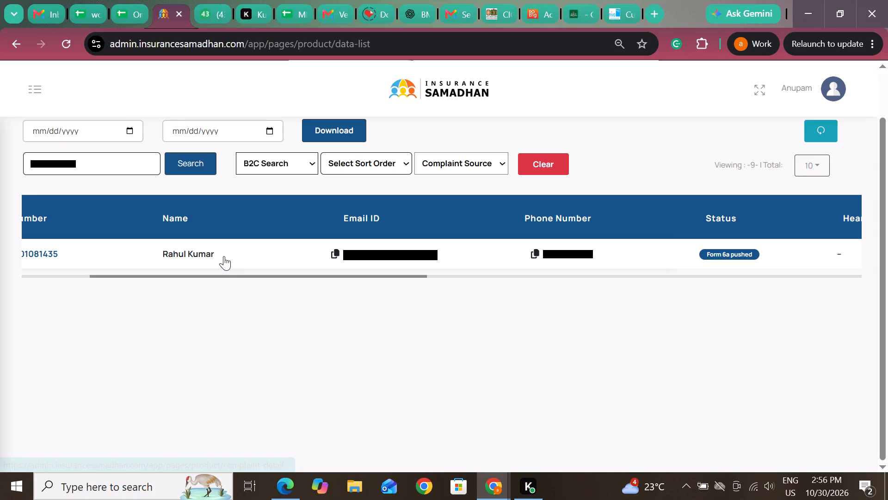
pyautogui.hscroll(1, 229, 260)
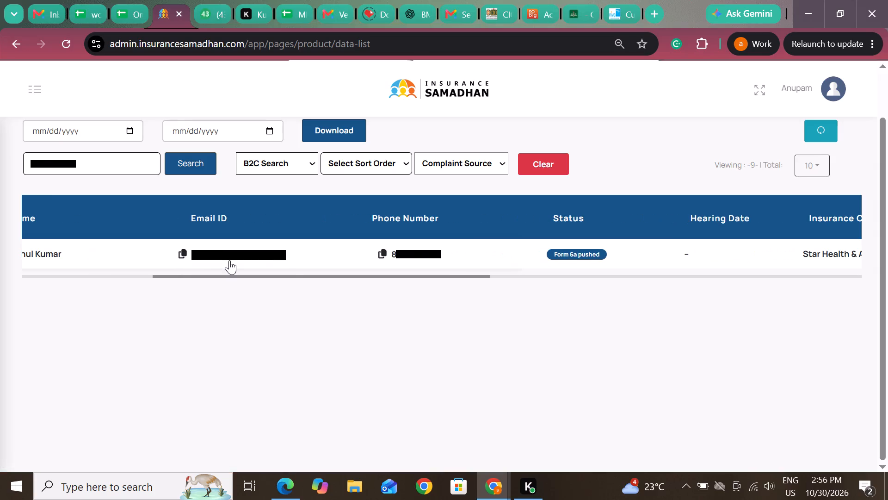
pyautogui.hscroll(1, 229, 260)
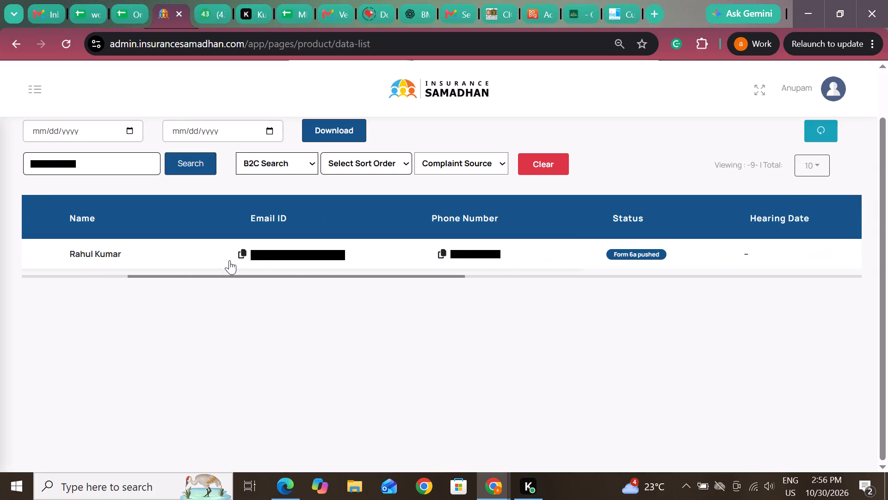
pyautogui.hscroll(3, 229, 260)
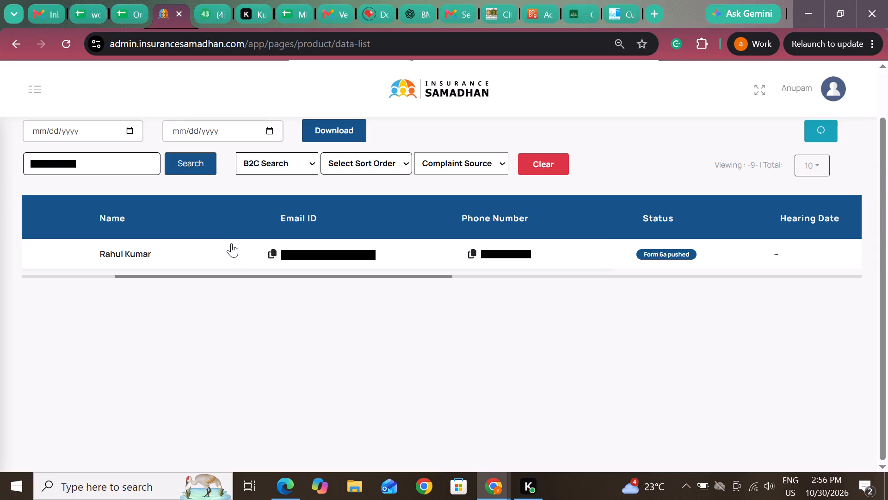
pyautogui.hscroll(2, 231, 243)
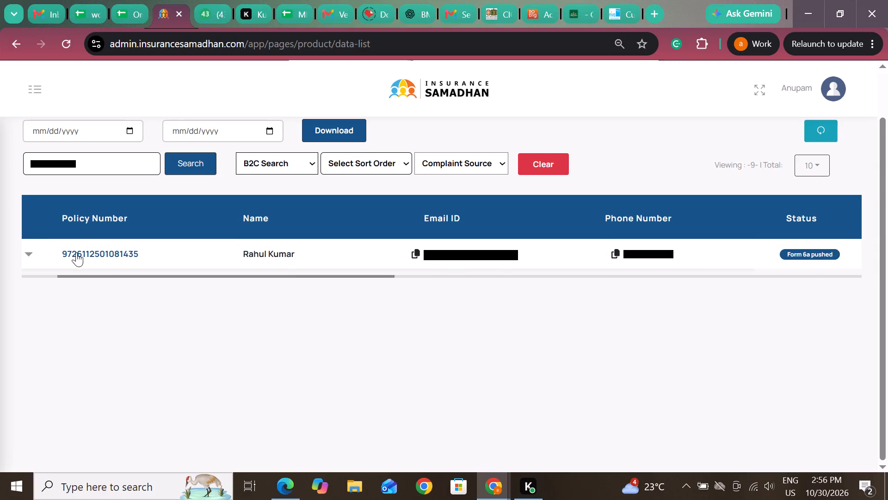
pyautogui.click(80, 252)
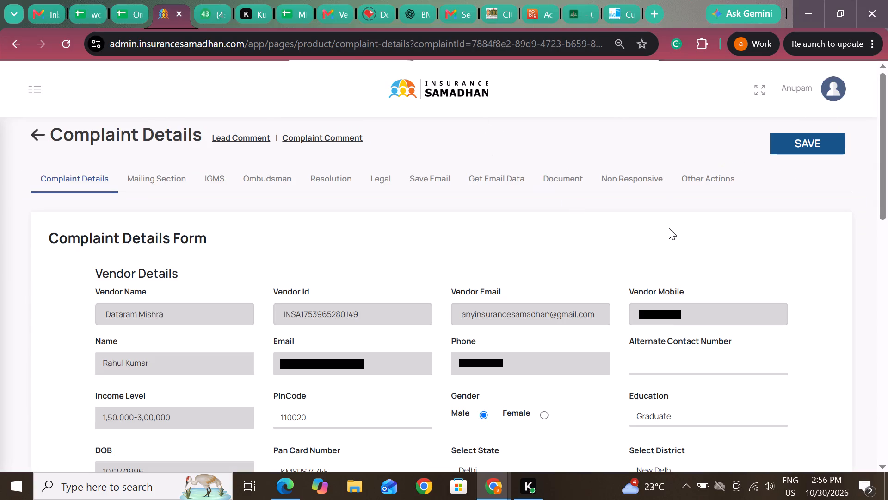
pyautogui.click(280, 176)
# In the Form 6A data, set the submission mode to Courier and the Form 6A courier date to 10/28/2026.
pyautogui.scroll(-5, 364, 240)
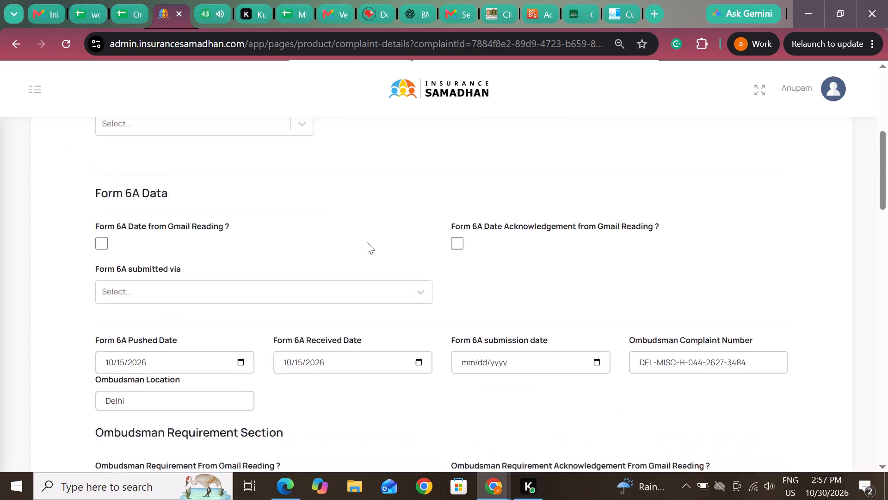
pyautogui.click(234, 246)
pyautogui.click(163, 274)
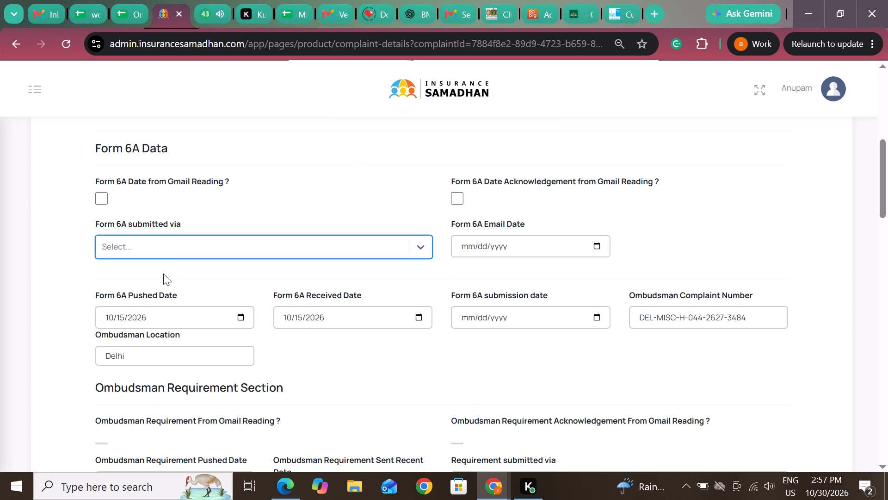
pyautogui.click(129, 246)
pyautogui.click(136, 253)
pyautogui.click(132, 295)
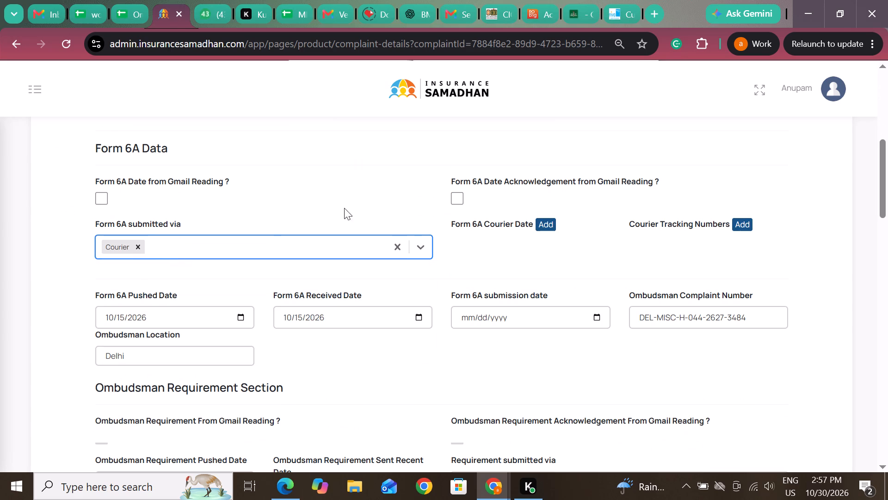
pyautogui.click(533, 229)
pyautogui.click(538, 228)
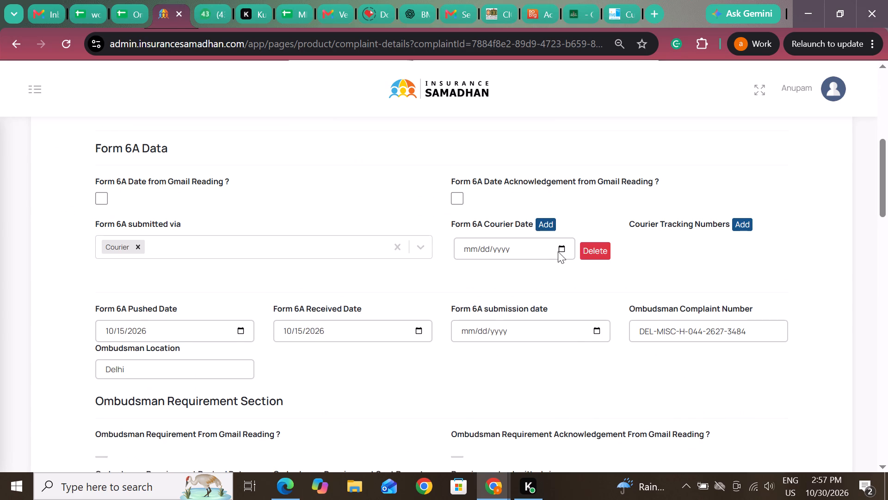
pyautogui.click(558, 251)
pyautogui.click(523, 381)
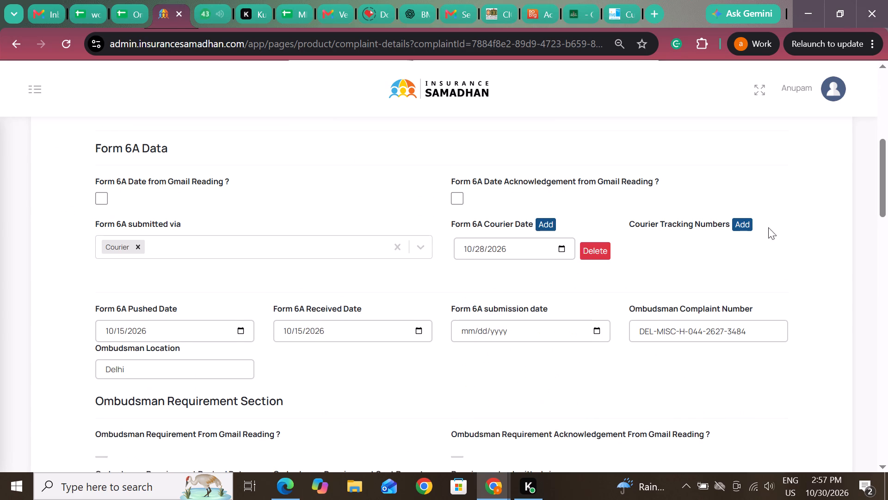
# Add a blank courier tracking number entry, save the complaint, and return to the complaint list.
pyautogui.click(739, 224)
pyautogui.click(711, 250)
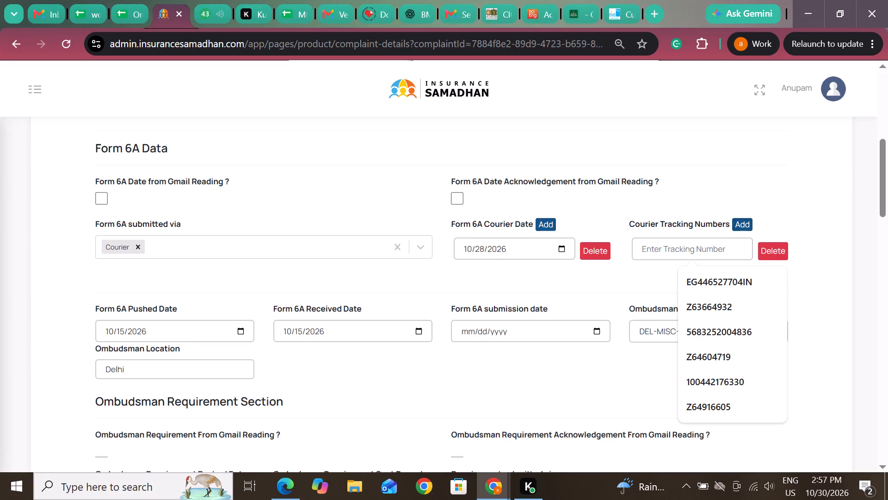
pyautogui.scroll(5, 740, 192)
pyautogui.click(789, 141)
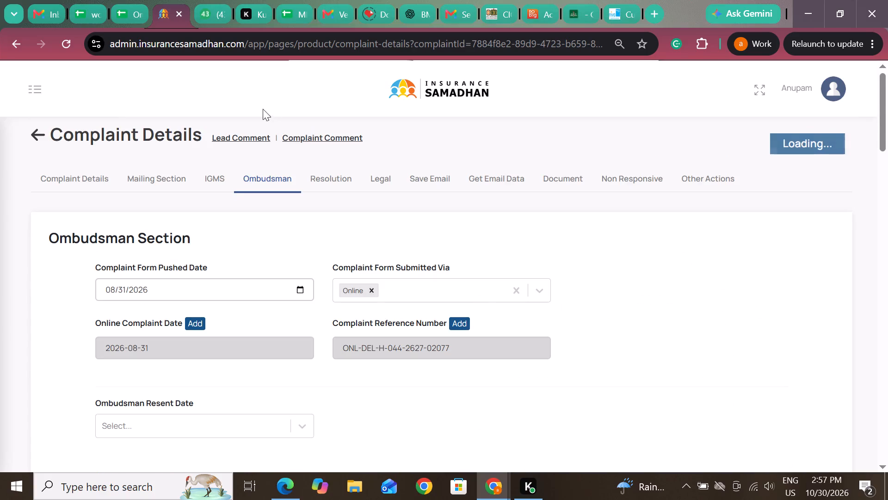
pyautogui.click(36, 129)
# Fill the whole row 535 of the 6A pushed september sheet with green.
pyautogui.click(81, 10)
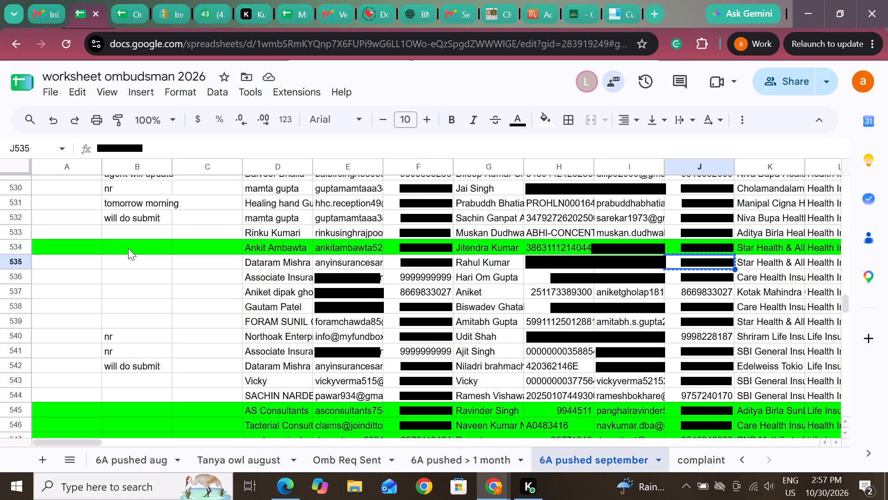
pyautogui.click(122, 252)
pyautogui.click(65, 260)
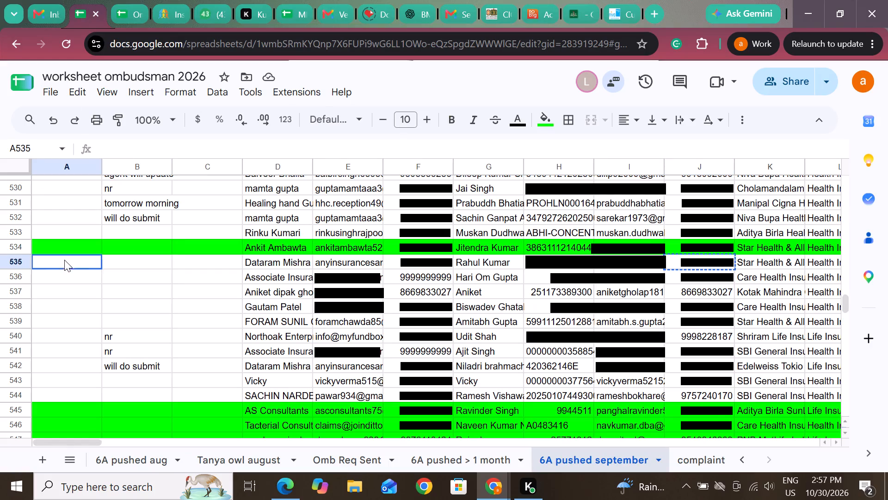
pyautogui.click(20, 261)
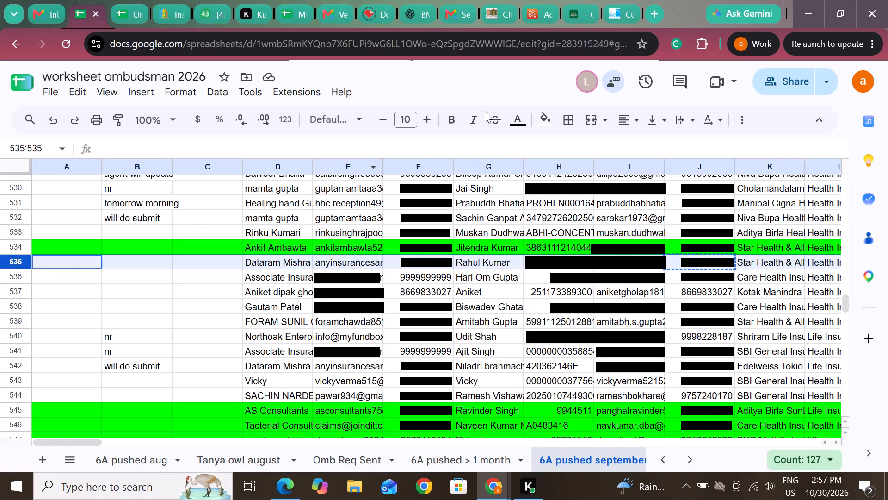
pyautogui.click(548, 120)
pyautogui.click(609, 182)
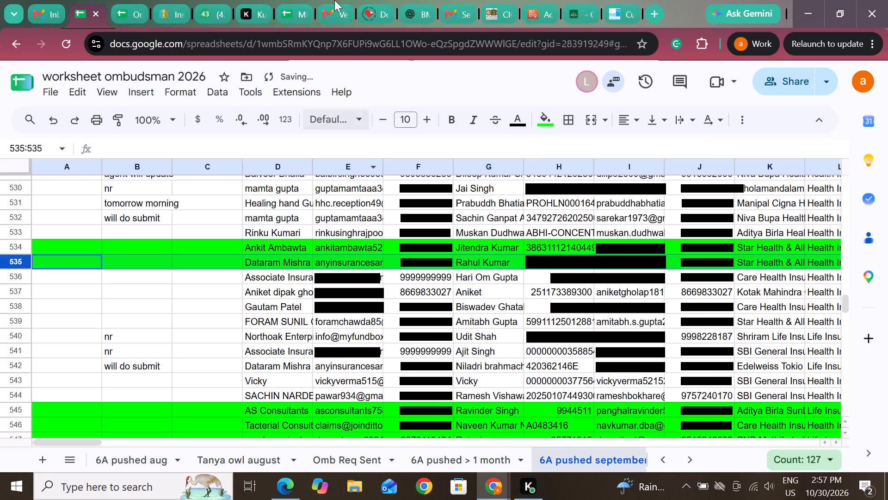
# Copy the customer's phone number from cell J536 and search for it in the Insurance Samadhan complaint list.
pyautogui.click(570, 281)
pyautogui.click(667, 277)
pyautogui.click(715, 276)
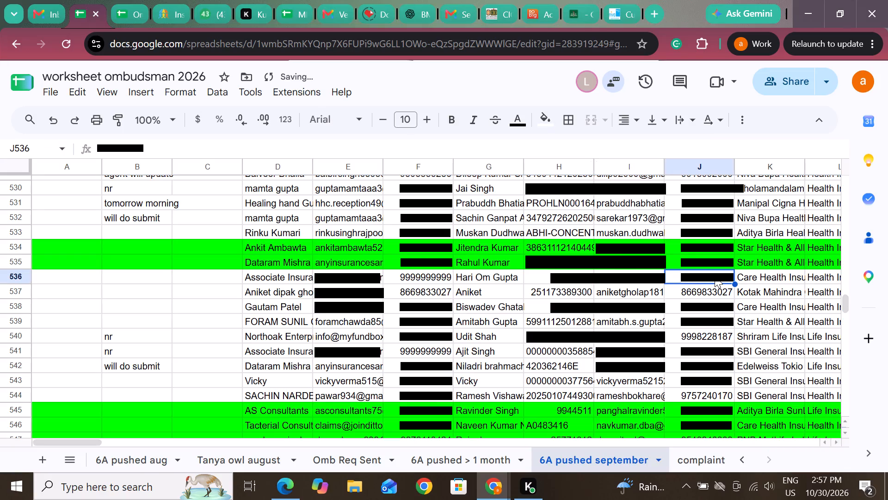
pyautogui.hotkey('ctrl', 'c')
pyautogui.hotkey('ctrl', 'c')
pyautogui.click(157, 18)
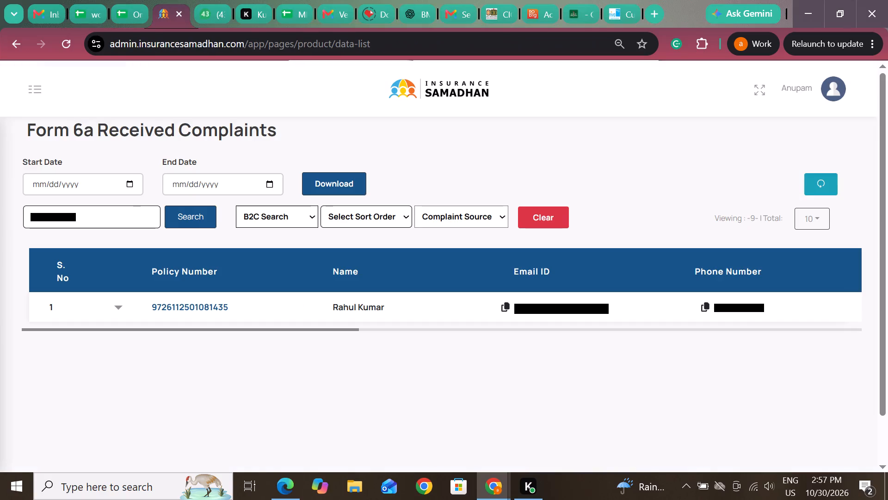
pyautogui.keyDown('ctrl'); pyautogui.doubleClick(129, 219); pyautogui.keyUp('ctrl')
pyautogui.hotkey('ctrl', 'v')
pyautogui.keyDown('ctrl'); pyautogui.click(173, 219); pyautogui.keyUp('ctrl')
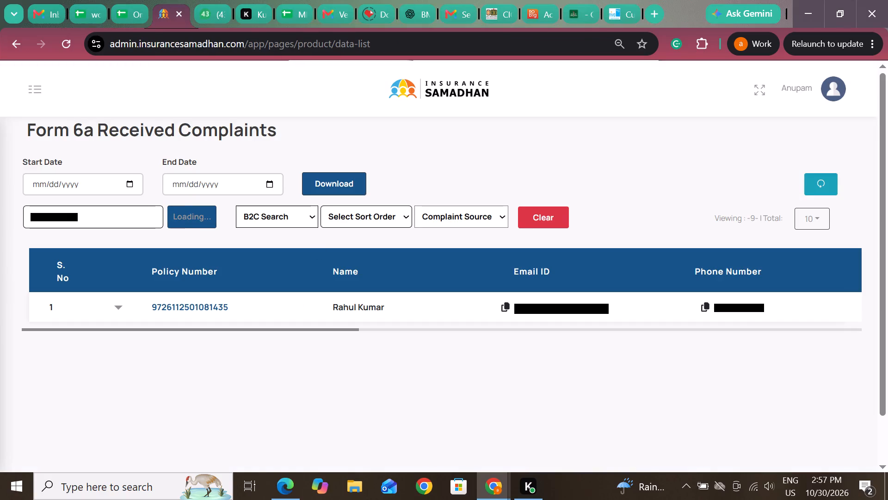
# Copy the phone number from the complaint record found for row 536 and call it with the Smartflo dialer.
pyautogui.hscroll(-2, 282, 302)
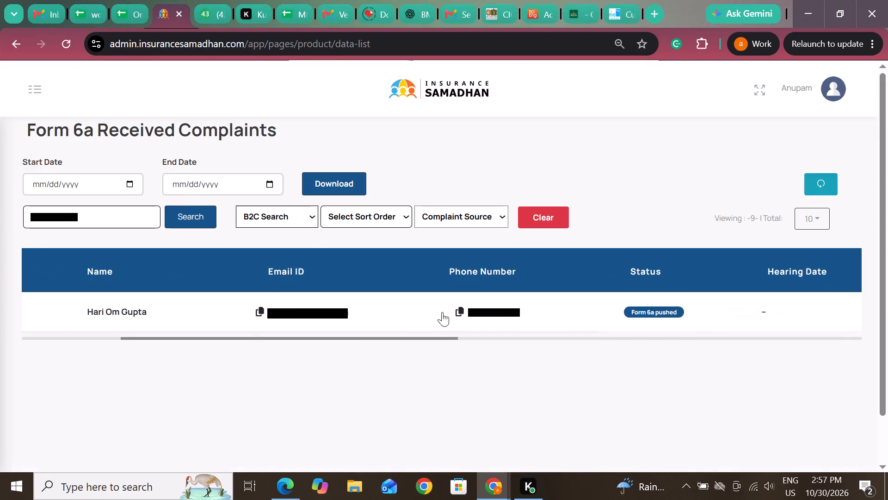
pyautogui.click(460, 314)
pyautogui.click(540, 19)
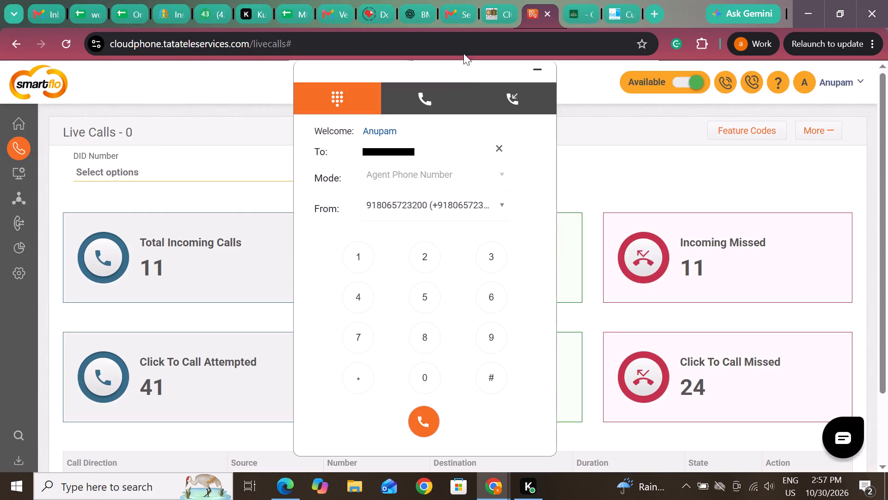
pyautogui.keyDown('ctrl'); pyautogui.doubleClick(426, 164); pyautogui.keyUp('ctrl')
pyautogui.keyDown('ctrl'); pyautogui.doubleClick(424, 153); pyautogui.keyUp('ctrl')
pyautogui.hotkey('ctrl', 'v')
pyautogui.click(428, 415)
# Copy the phone number from the same complaint record again and redial it in Smartflo.
pyautogui.click(156, 23)
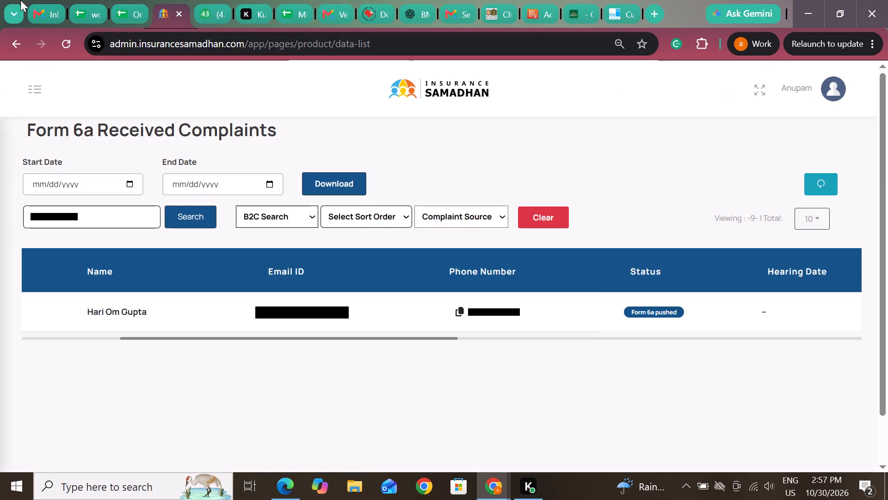
pyautogui.hscroll(1, 222, 315)
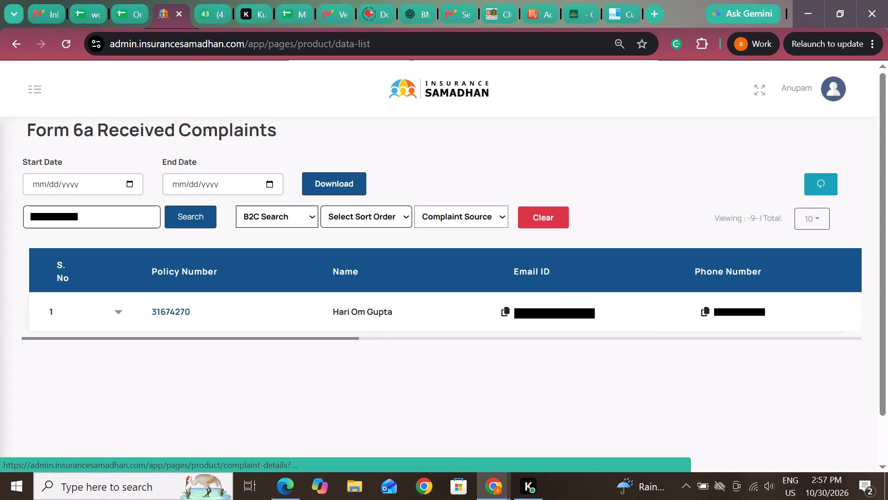
pyautogui.hscroll(-1, 418, 310)
pyautogui.click(594, 312)
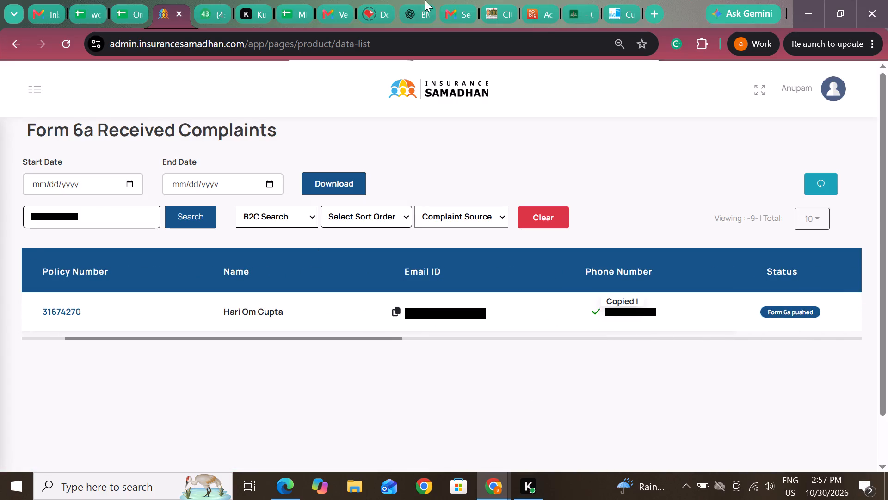
pyautogui.click(540, 22)
pyautogui.keyDown('ctrl'); pyautogui.doubleClick(432, 150); pyautogui.keyUp('ctrl')
pyautogui.hotkey('ctrl', 'v')
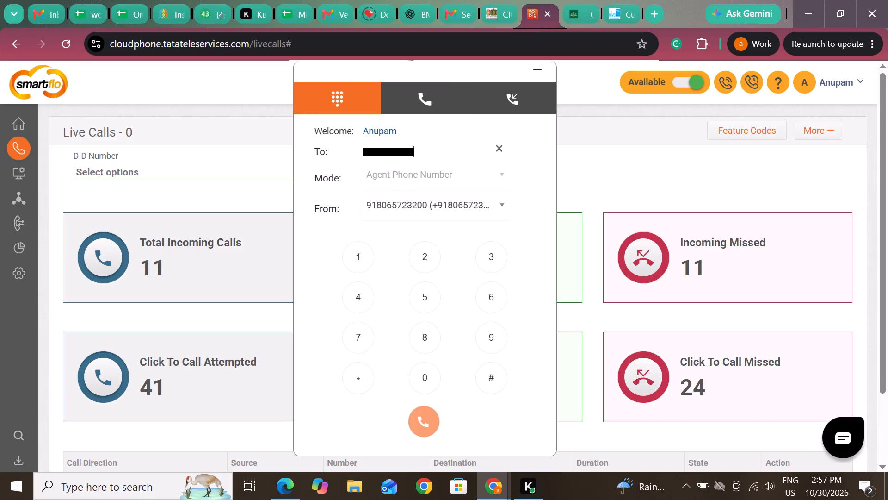
pyautogui.click(423, 419)
pyautogui.scroll(4, 386, 164)
# Copy the phone number from the complaint record once more and enter it in the Smartflo dialer.
pyautogui.click(185, 19)
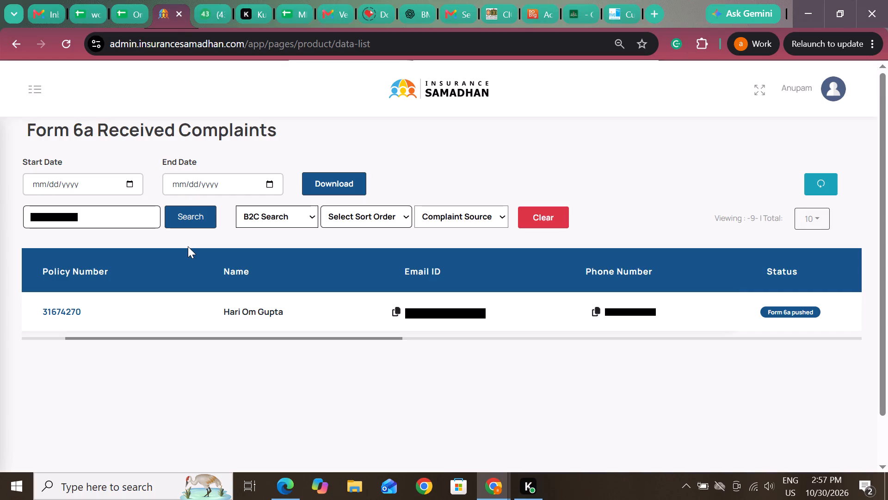
pyautogui.hscroll(-1, 188, 246)
pyautogui.hscroll(-1, 497, 297)
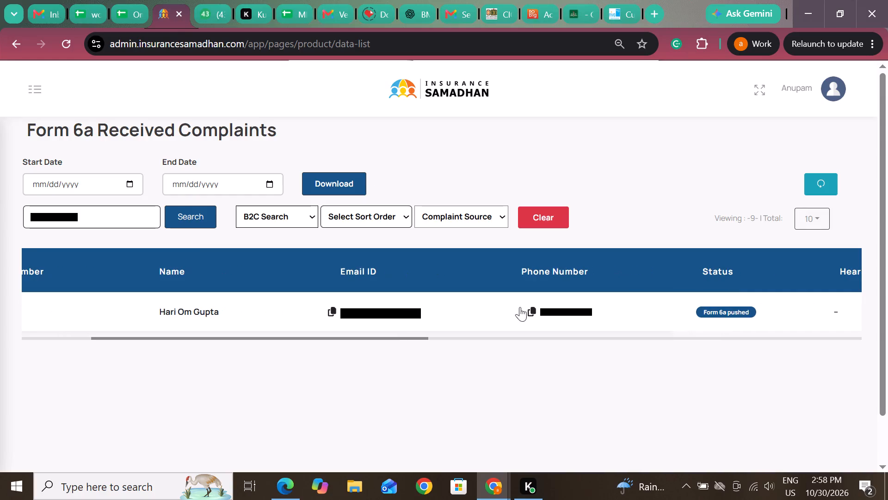
pyautogui.hscroll(-1, 520, 307)
pyautogui.click(529, 312)
pyautogui.click(539, 23)
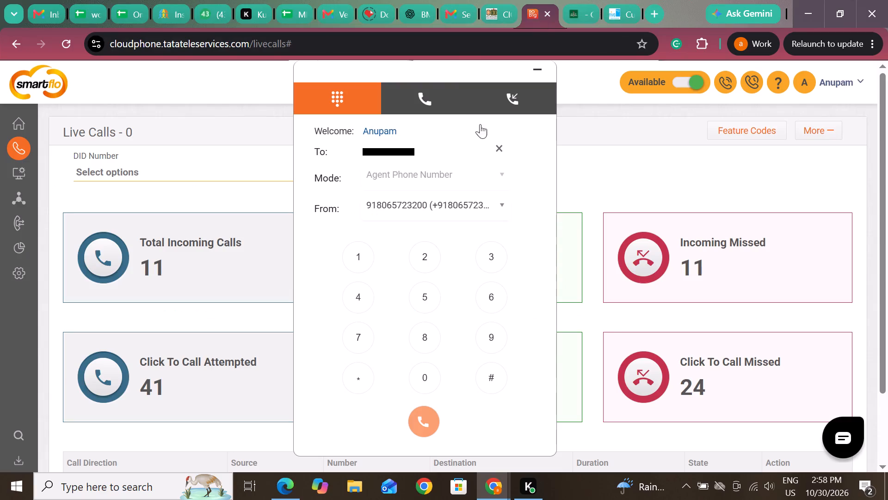
pyautogui.doubleClick(399, 150)
pyautogui.hotkey('ctrl', 'v')
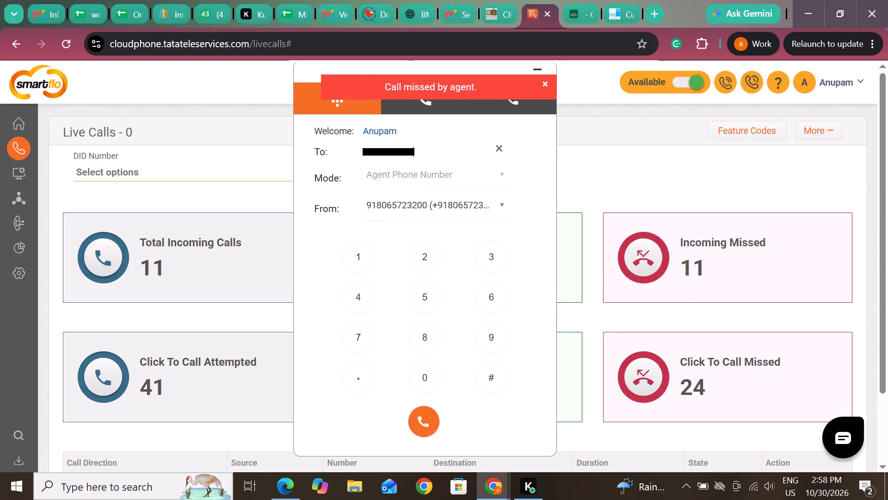
pyautogui.click(545, 84)
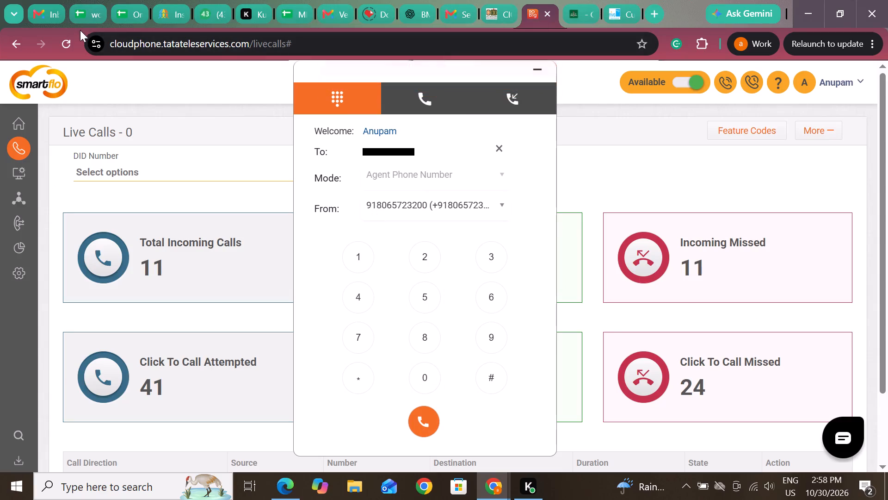
# Reload the Smartflo live calls page, reopen the dialer, and call the copied phone number.
pyautogui.click(72, 44)
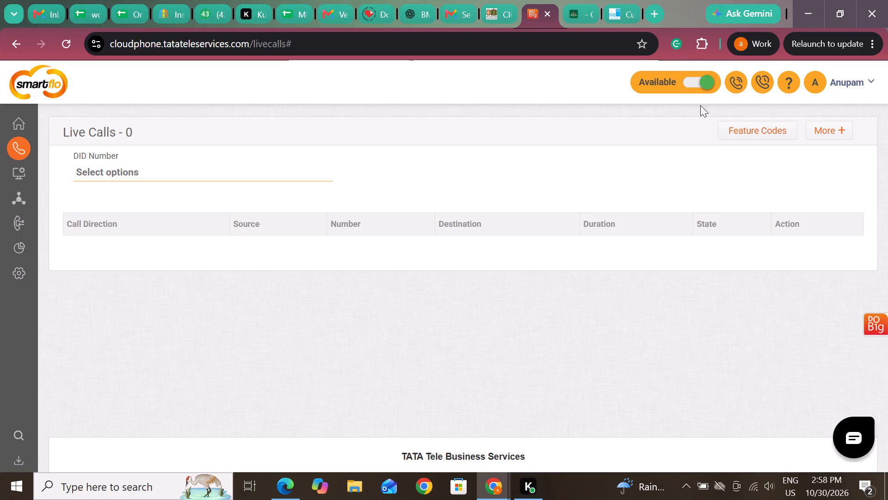
pyautogui.click(732, 83)
pyautogui.keyDown('ctrl'); pyautogui.click(382, 156); pyautogui.keyUp('ctrl')
pyautogui.hotkey('ctrl', 'v')
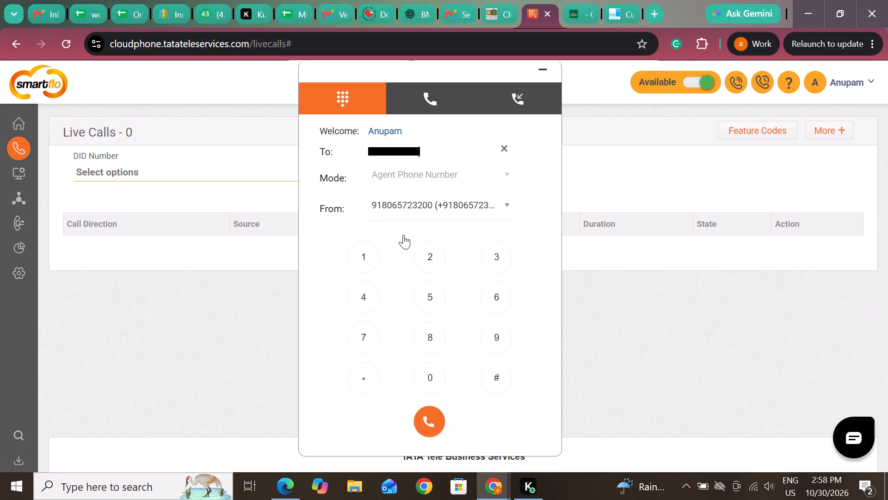
pyautogui.click(419, 414)
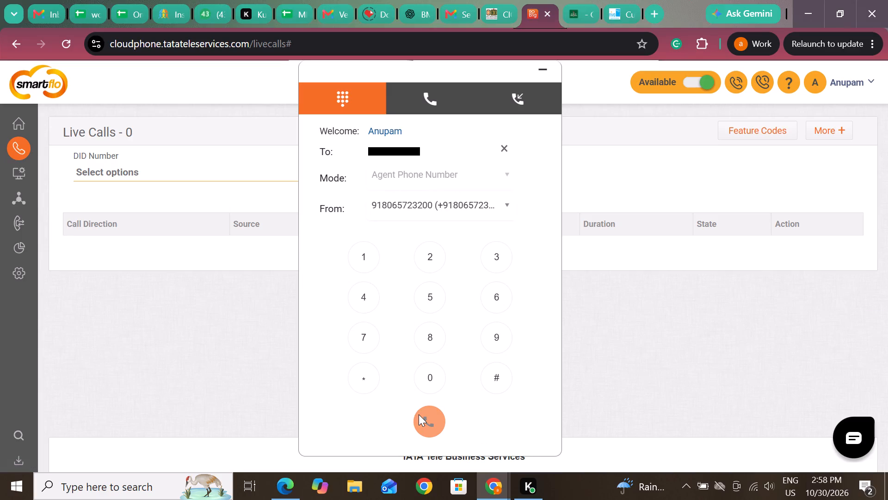
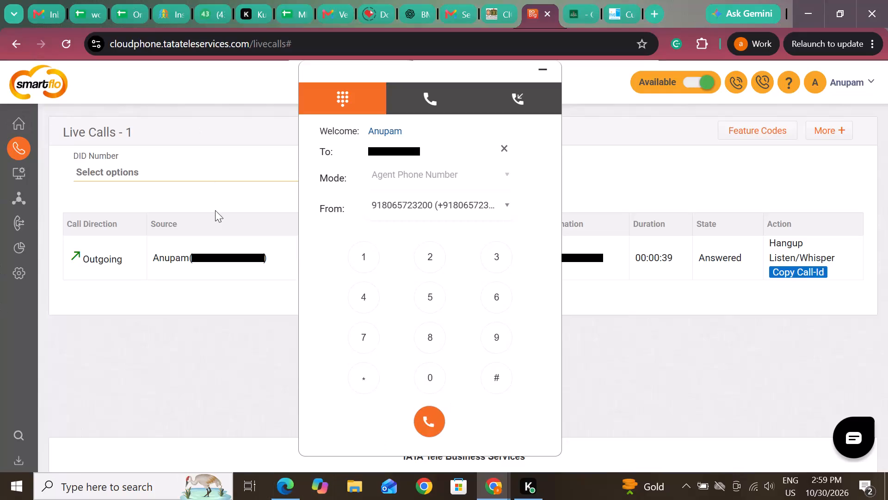
# Reload the Smartflo live calls page, expand the call statistics, reopen the dialer, and call the copied phone number again.
pyautogui.click(62, 44)
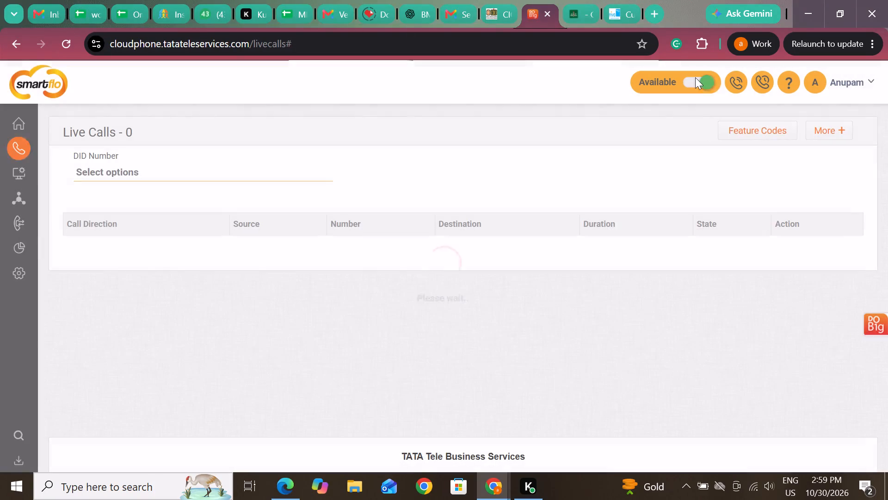
pyautogui.click(841, 131)
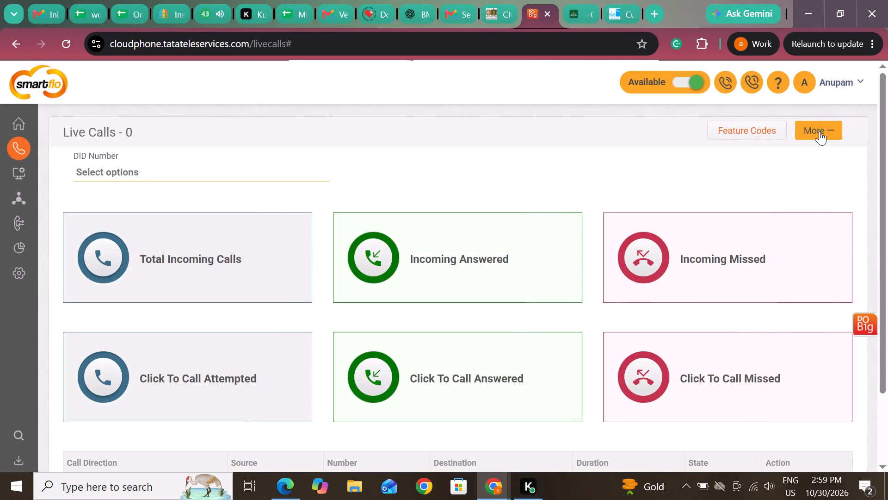
pyautogui.click(820, 133)
pyautogui.click(820, 133)
pyautogui.click(722, 88)
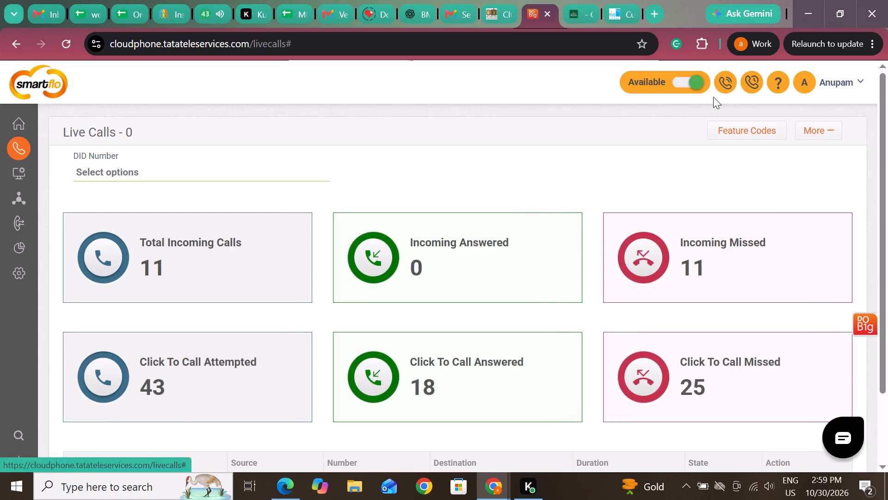
pyautogui.keyDown('ctrl'); pyautogui.click(401, 151); pyautogui.keyUp('ctrl')
pyautogui.hotkey('ctrl', 'v')
pyautogui.click(425, 418)
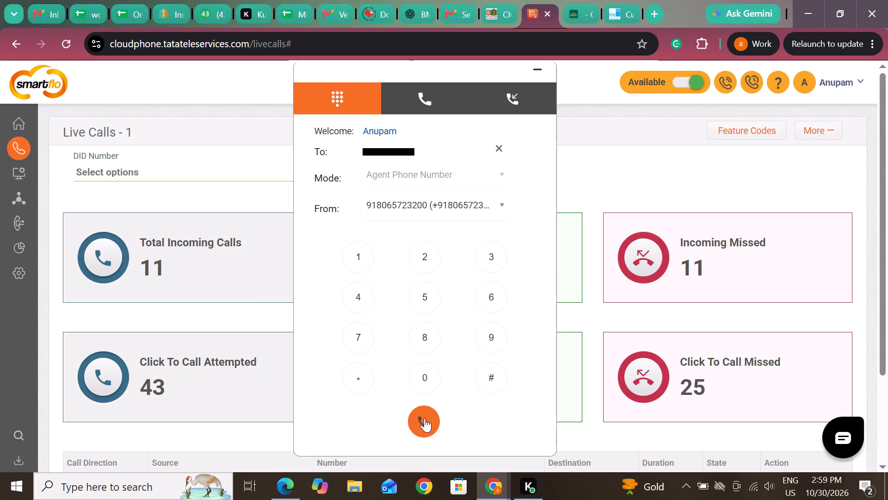
# Add the comment "nr" dated 10/30/2026 to the communication log of the searched Form 6A complaint.
pyautogui.click(170, 12)
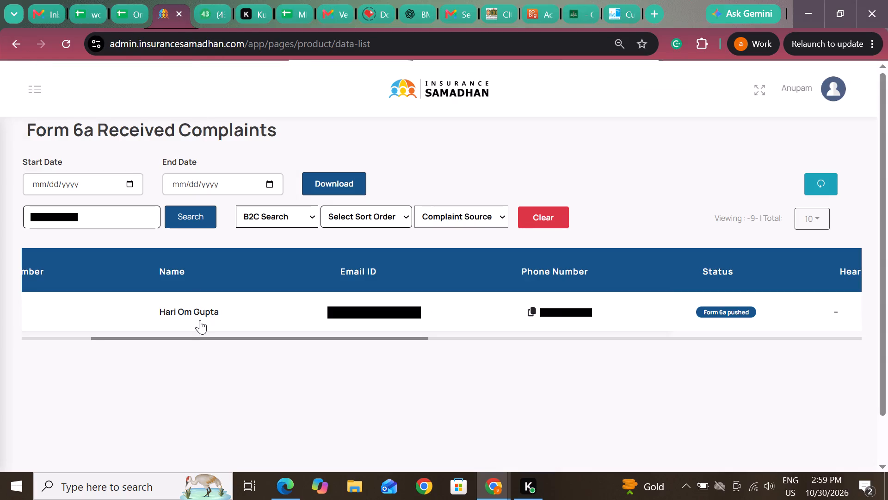
pyautogui.hscroll(2, 200, 320)
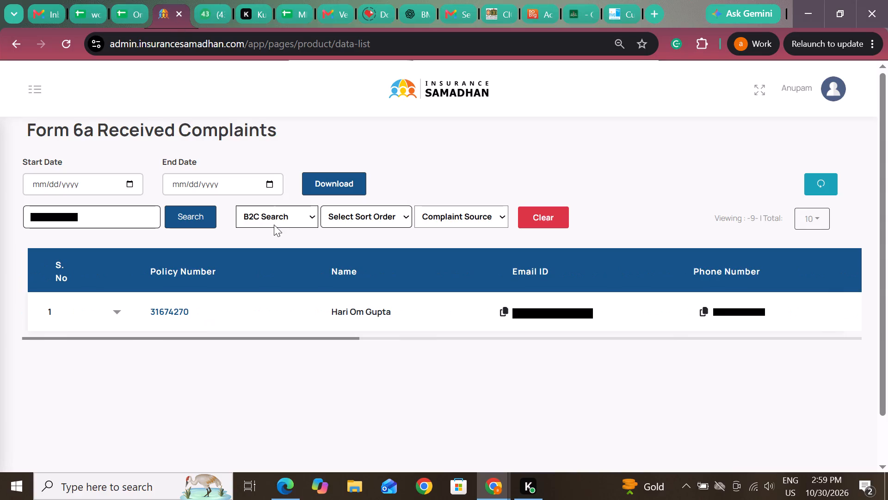
pyautogui.hscroll(-1, 342, 309)
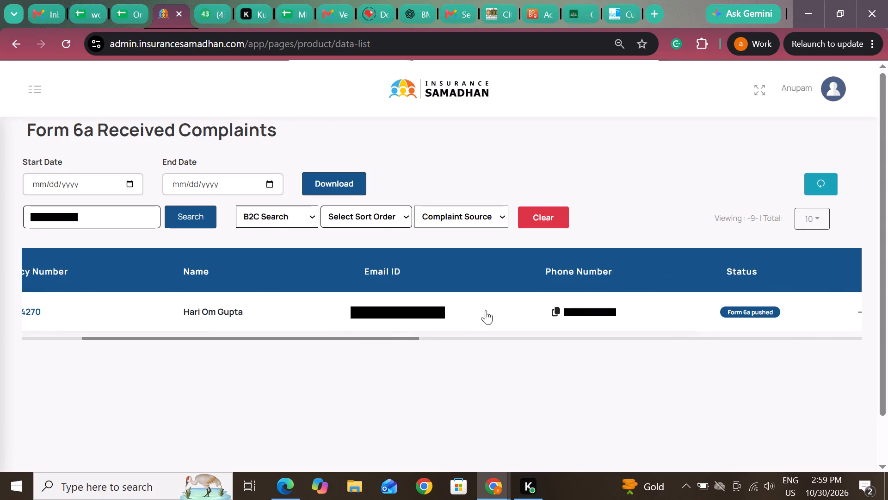
pyautogui.hscroll(-1, 486, 310)
pyautogui.click(486, 310)
pyautogui.click(561, 350)
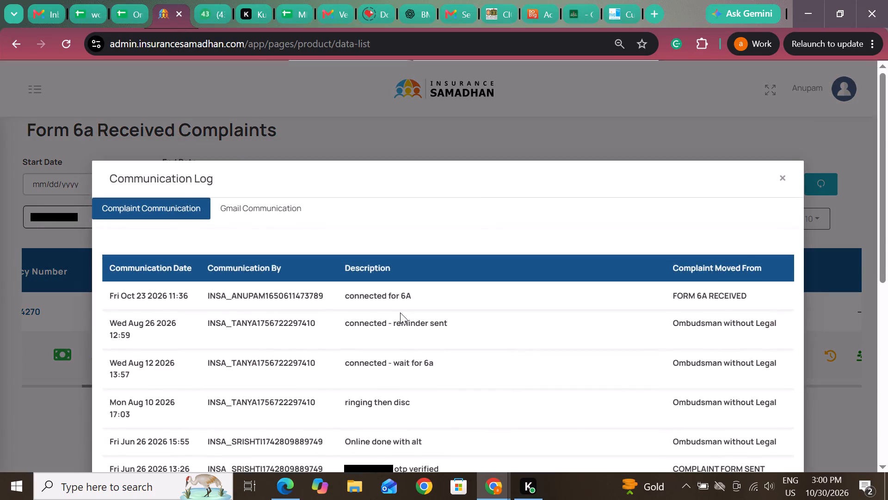
pyautogui.scroll(-7, 400, 312)
pyautogui.click(506, 433)
pyautogui.click(363, 356)
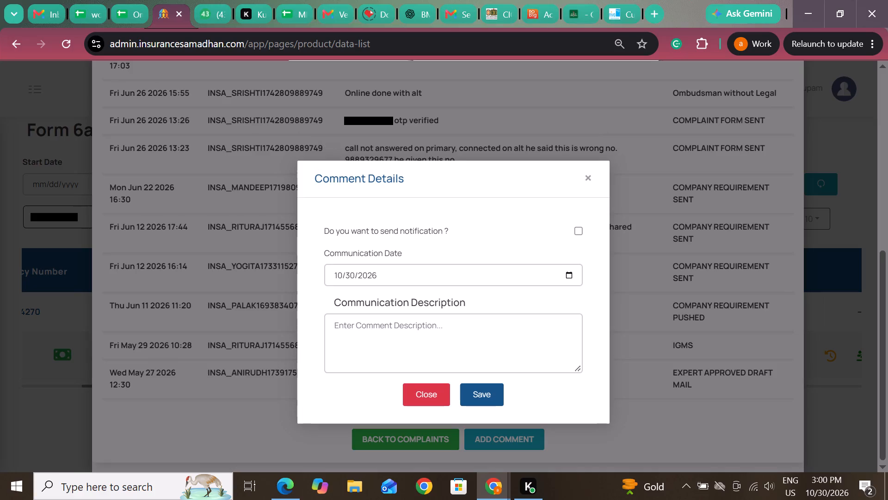
pyautogui.press('n')
pyautogui.press('r')
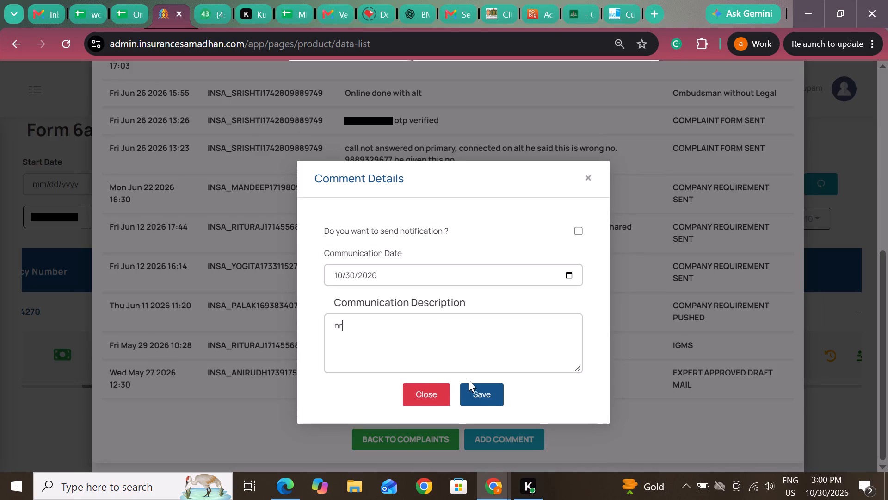
pyautogui.click(486, 391)
pyautogui.scroll(6, 179, 262)
pyautogui.scroll(4, 212, 226)
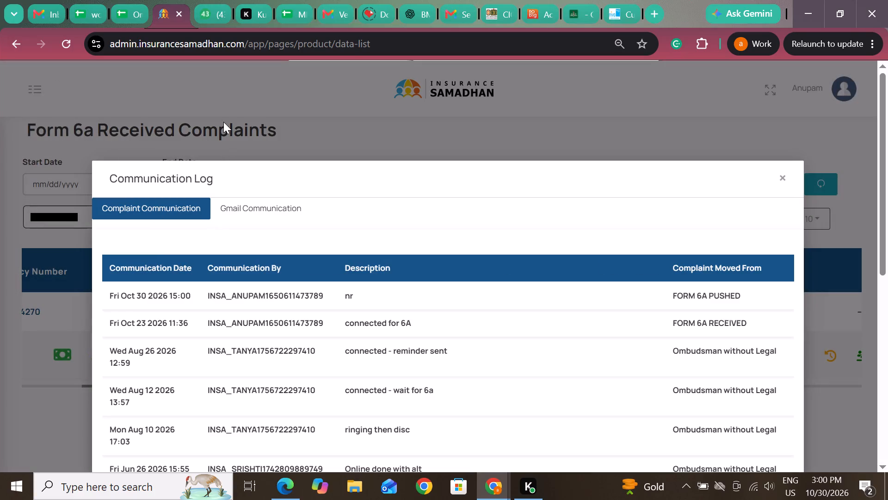
pyautogui.click(223, 122)
# Copy the alternate contact number from the complaint's details and call it with the Smartflo dialer.
pyautogui.hscroll(3, 247, 296)
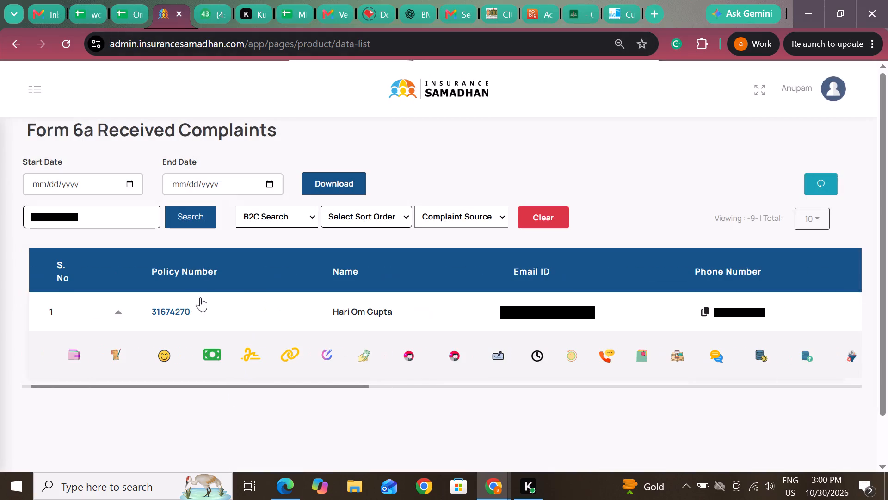
pyautogui.click(183, 315)
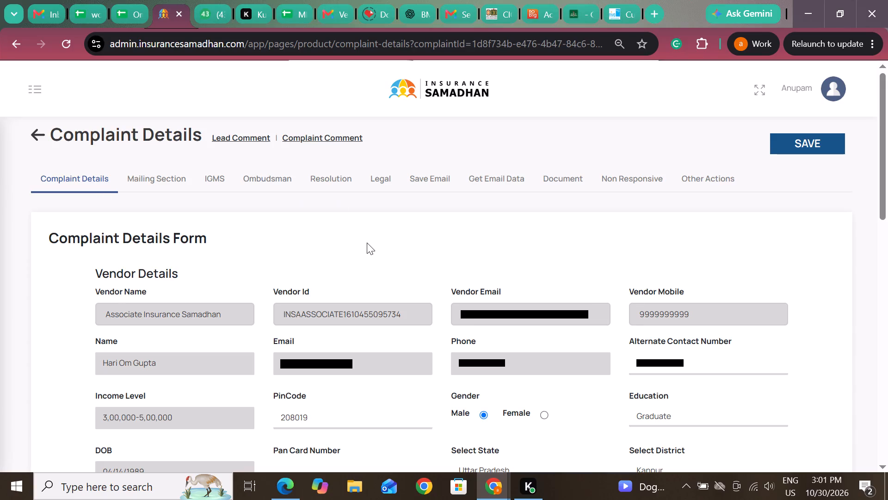
pyautogui.scroll(-1, 296, 252)
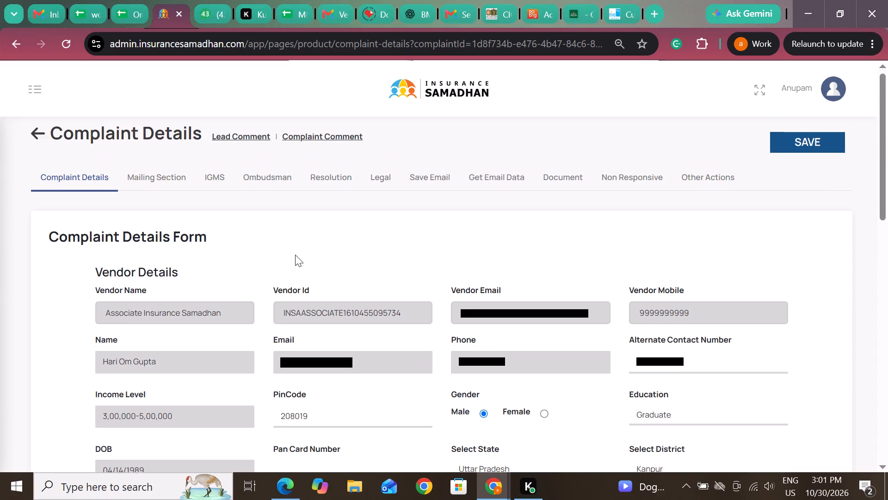
pyautogui.moveTo(720, 295); pyautogui.dragTo(623, 285)
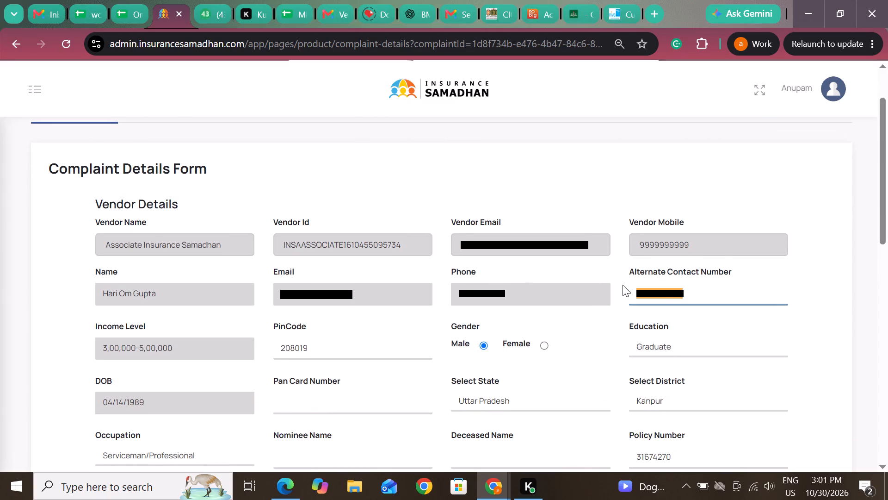
pyautogui.hotkey('ctrl', 'c')
pyautogui.hotkey('ctrl', 'c')
pyautogui.hotkey('ctrl', 'c')
pyautogui.click(535, 19)
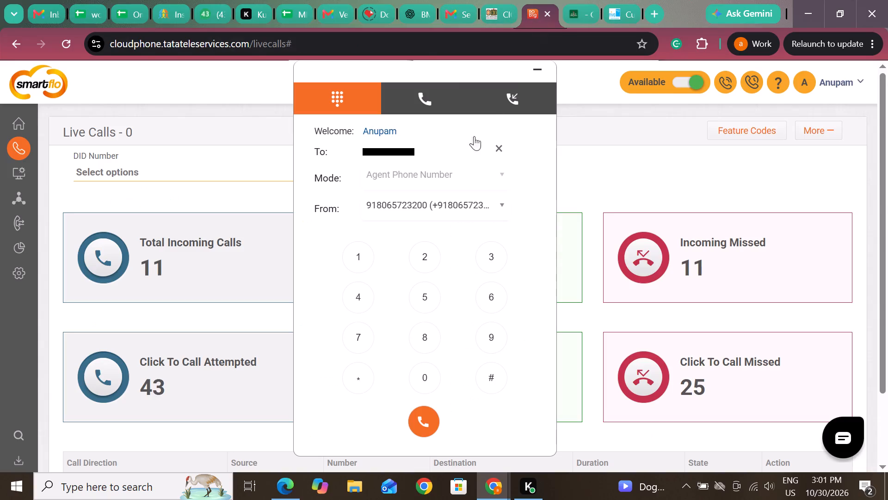
pyautogui.doubleClick(415, 152)
pyautogui.hotkey('ctrl', 'v')
pyautogui.click(425, 431)
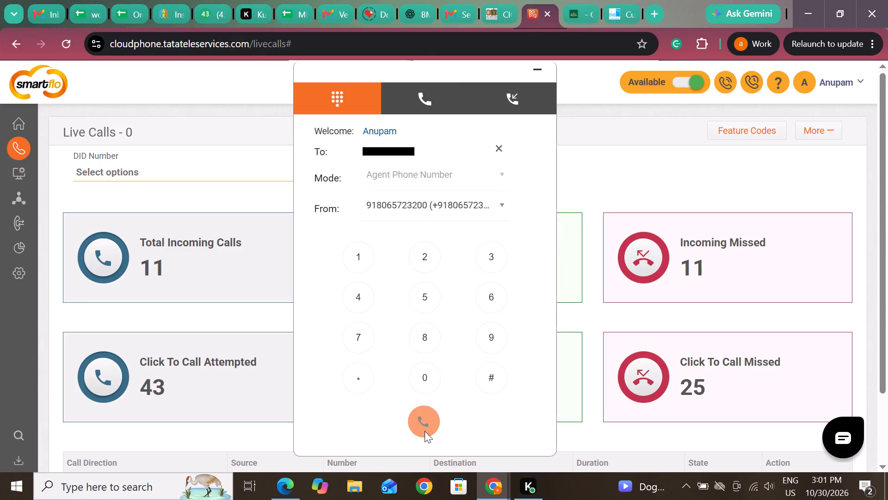
pyautogui.scroll(5, 728, 123)
pyautogui.click(803, 126)
pyautogui.click(814, 127)
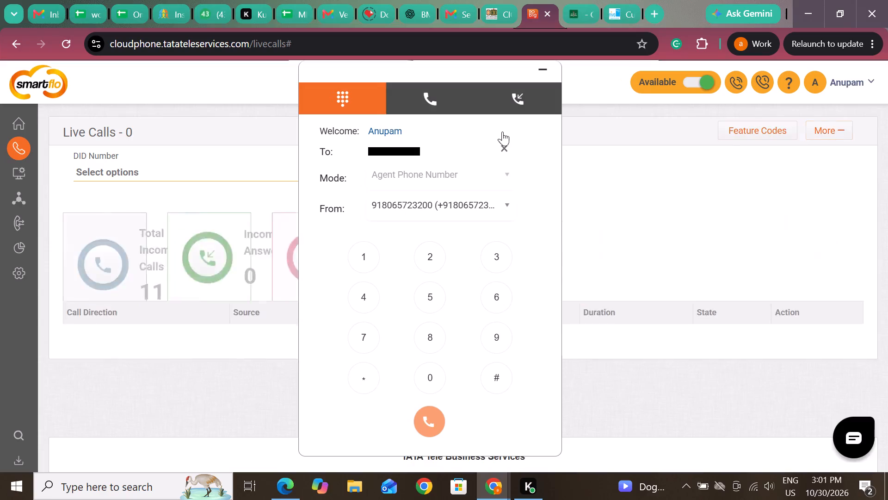
pyautogui.scroll(6, 274, 154)
# Reopen the same complaint's details and examine the Form 6A data in its Ombudsman section.
pyautogui.click(166, 6)
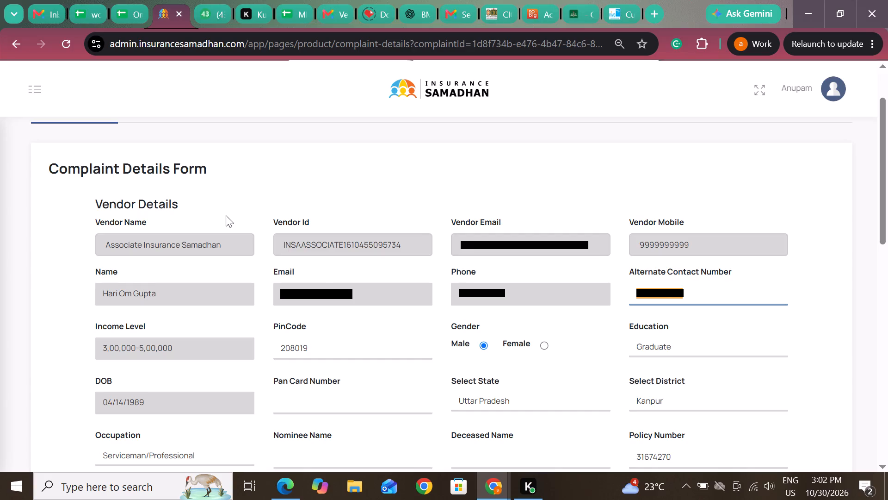
pyautogui.scroll(4, 62, 155)
pyautogui.click(35, 133)
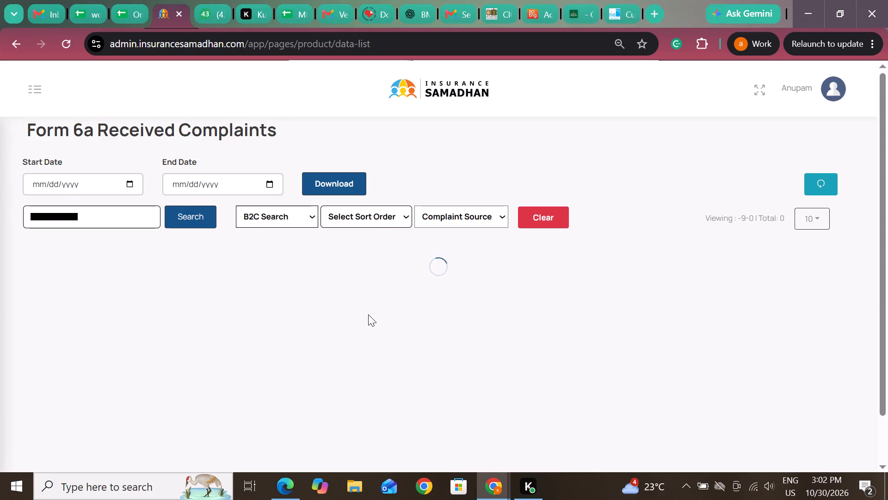
pyautogui.hscroll(-1, 381, 314)
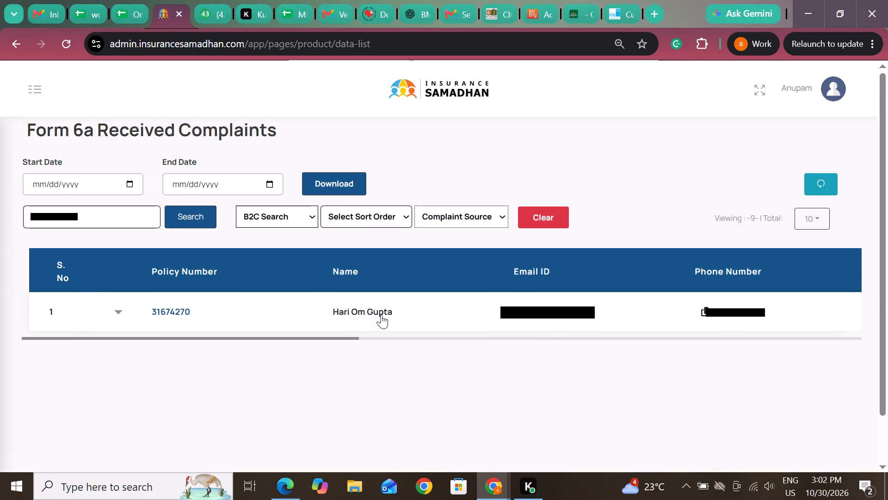
pyautogui.click(191, 302)
pyautogui.click(173, 312)
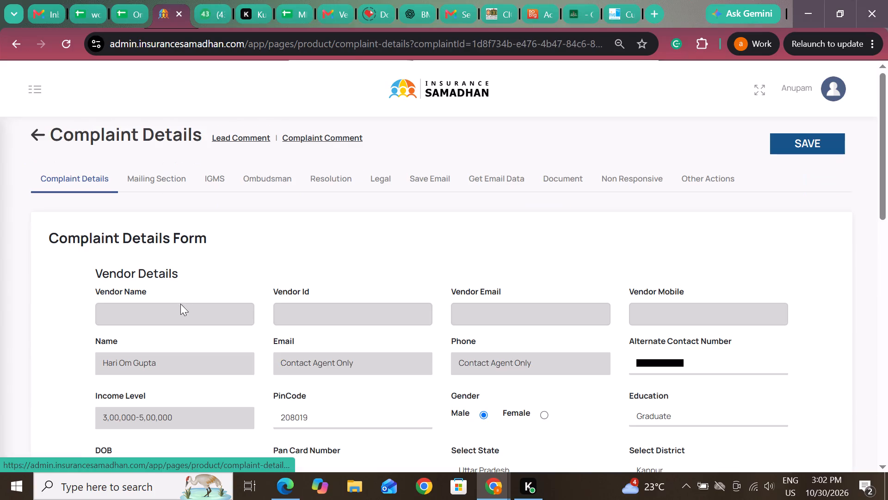
pyautogui.click(266, 172)
pyautogui.scroll(-4, 320, 247)
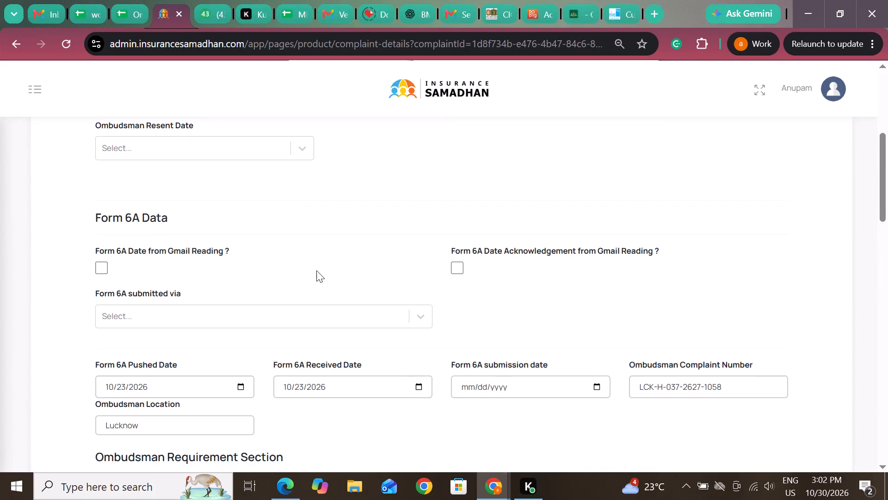
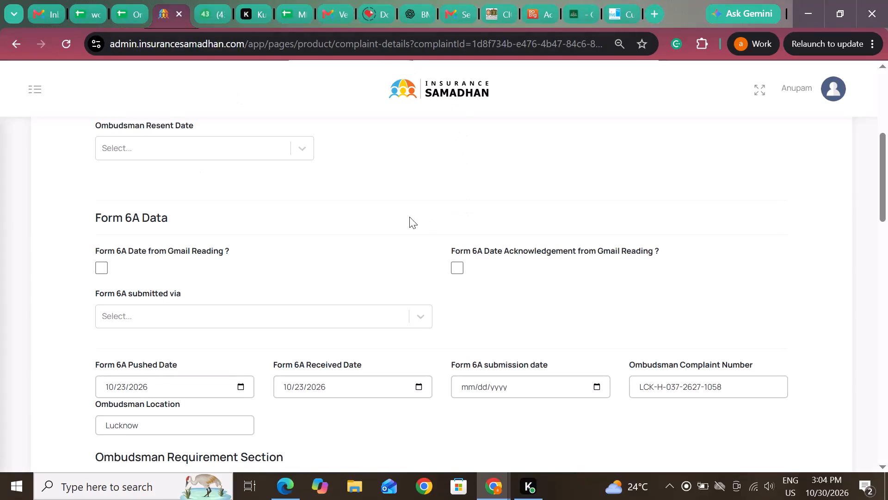
# Return to the received Form 6A complaints and add the comment "will do submit 6A" to the same complaint's communication log.
pyautogui.scroll(6, 383, 227)
pyautogui.click(33, 131)
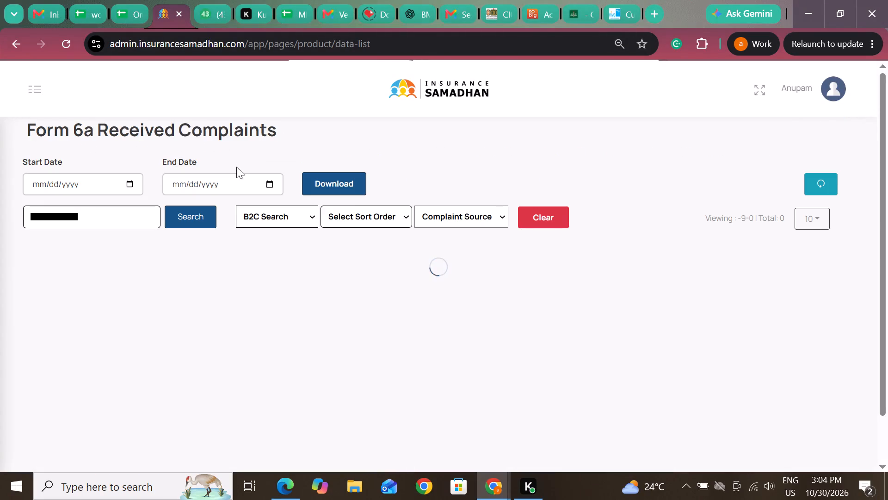
pyautogui.click(361, 270)
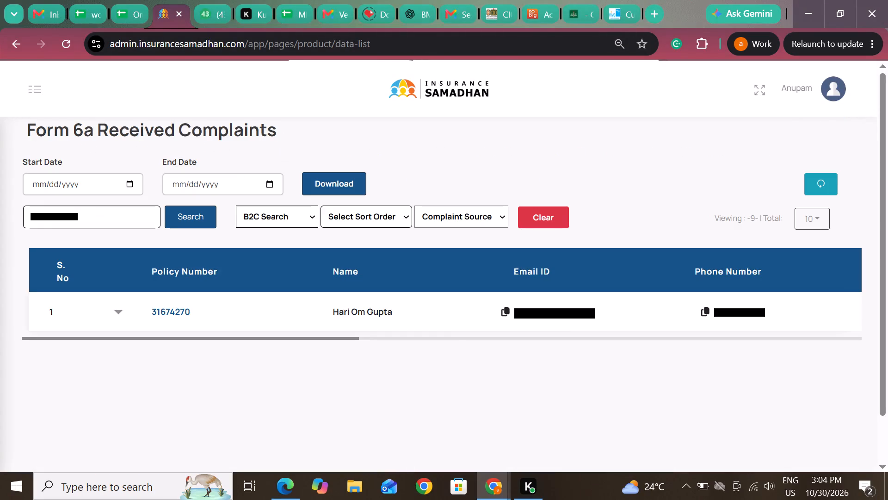
pyautogui.hscroll(-2, 387, 301)
pyautogui.click(401, 309)
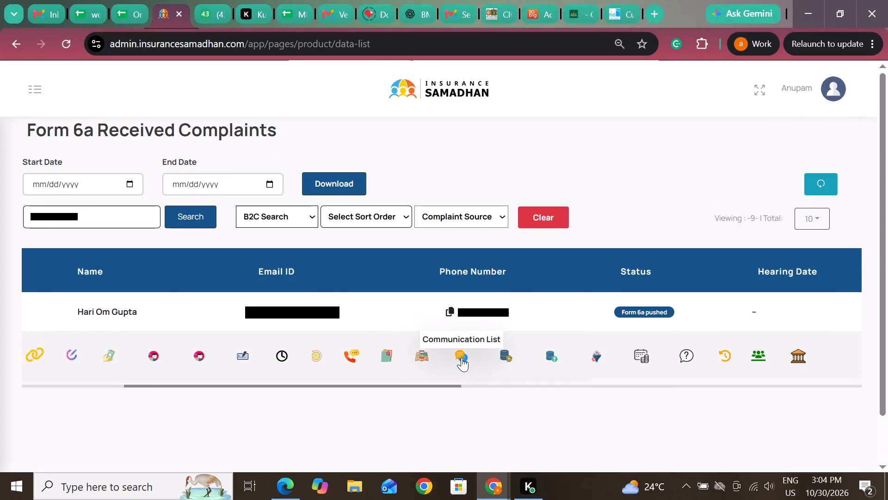
pyautogui.click(462, 358)
pyautogui.scroll(-9, 400, 350)
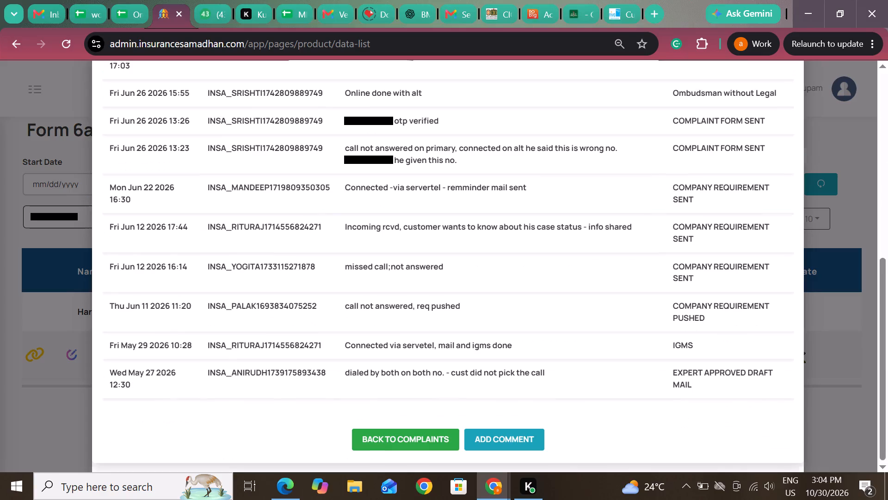
pyautogui.scroll(10, 400, 350)
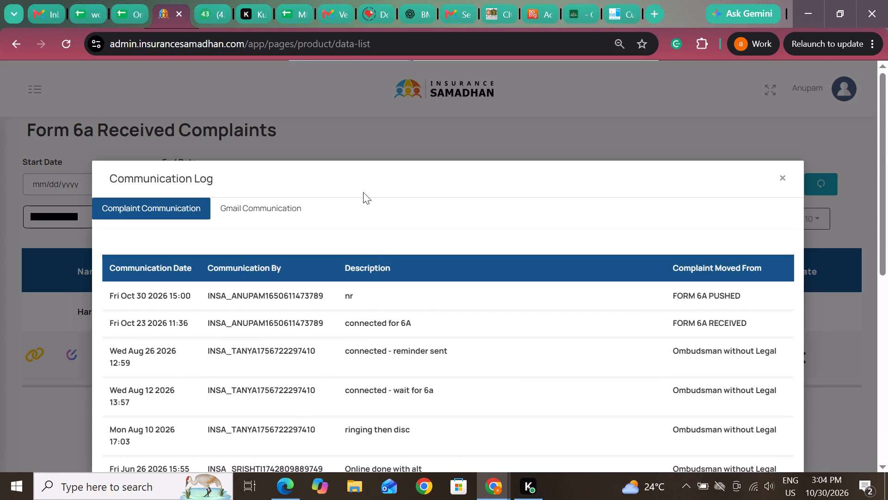
pyautogui.scroll(-6, 375, 200)
pyautogui.scroll(6, 380, 281)
pyautogui.scroll(-7, 435, 344)
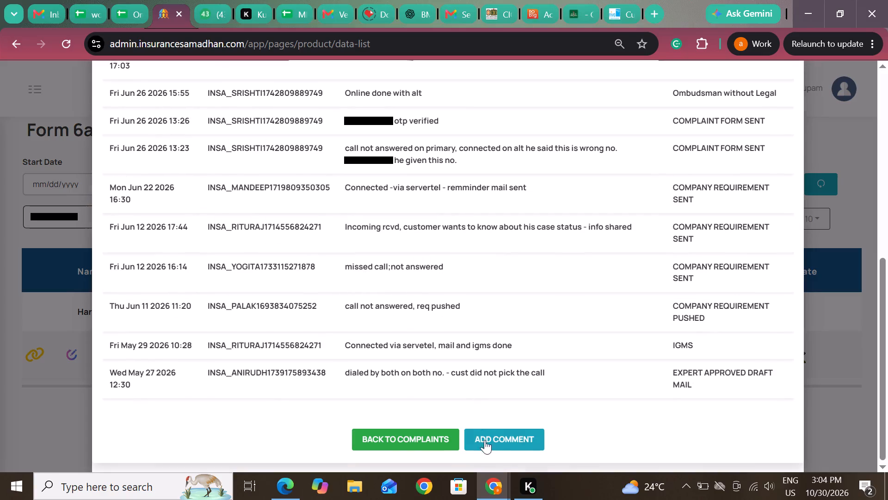
pyautogui.click(485, 440)
pyautogui.click(383, 348)
pyautogui.write('will do submit 6A')
pyautogui.press('space')
pyautogui.press('Tab')
pyautogui.press('Tab')
pyautogui.press('Return')
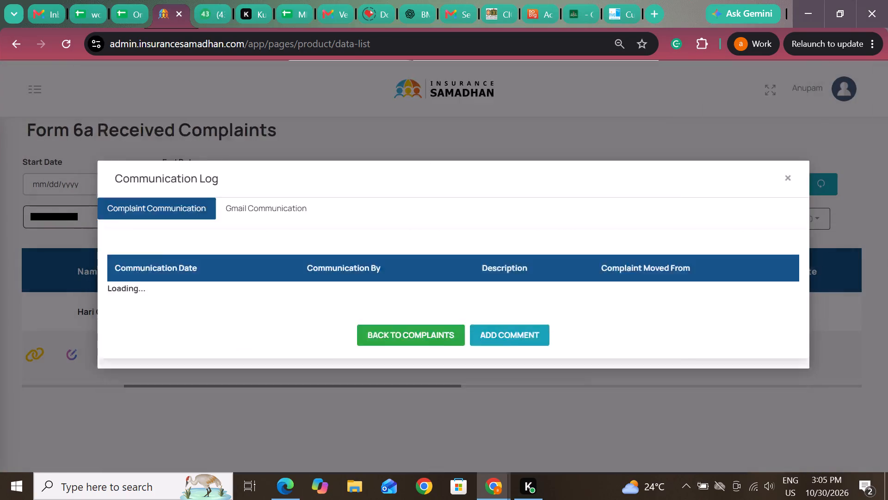
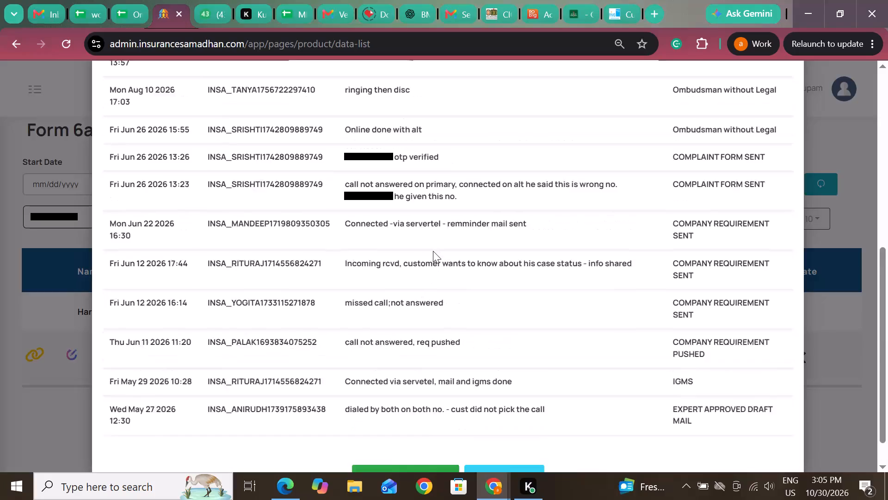
# Check the newest entries in the complaint's communication log.
pyautogui.scroll(11, 433, 251)
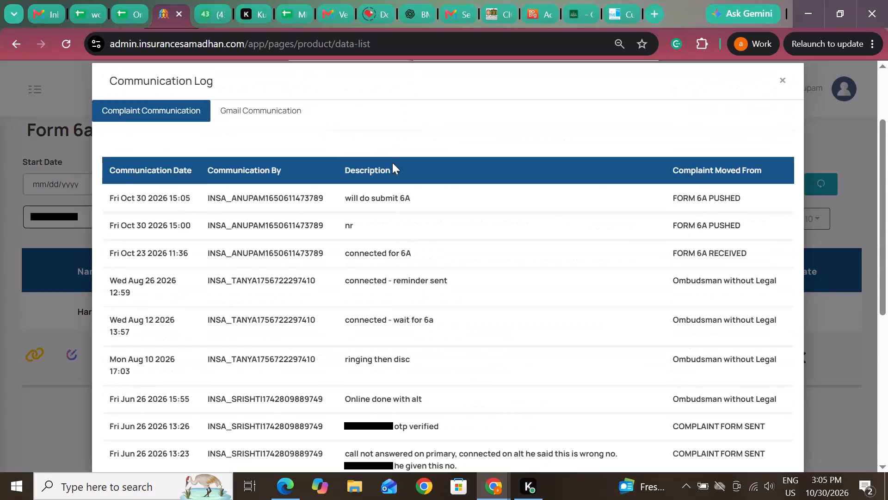
pyautogui.click(392, 135)
# Search Google for "ind vs nz" in a new browser tab.
pyautogui.click(658, 16)
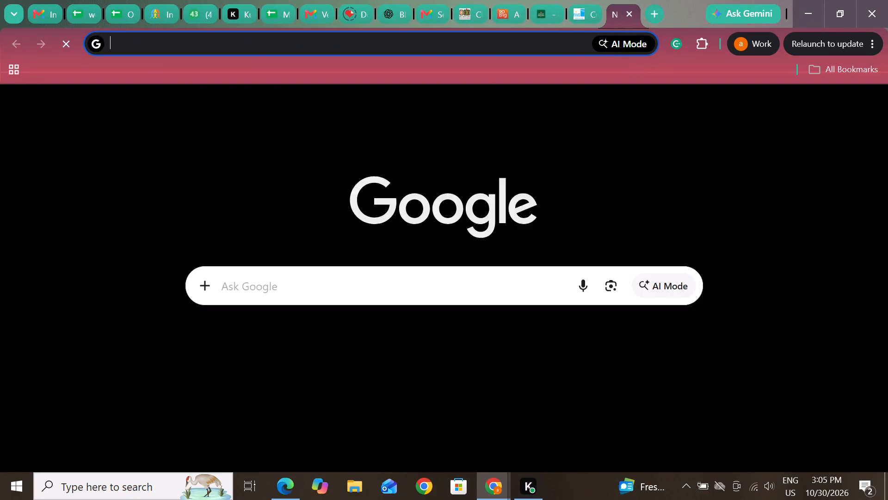
pyautogui.click(365, 278)
pyautogui.write('in')
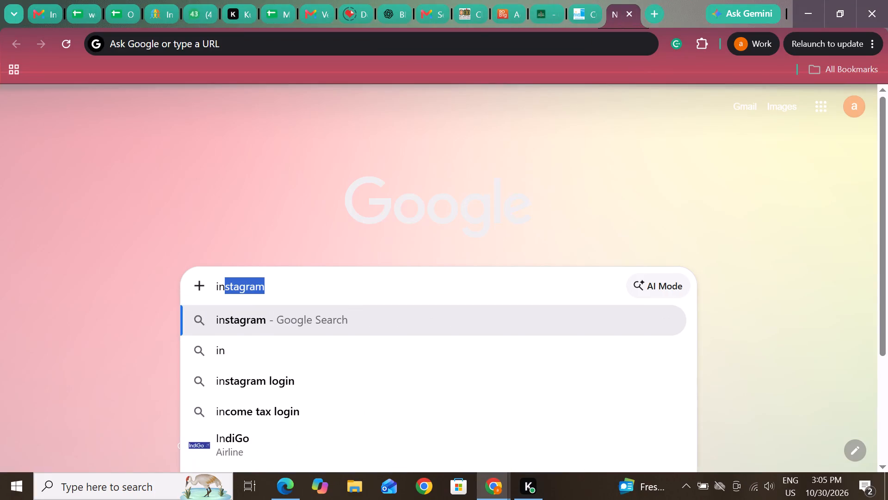
pyautogui.press('d')
pyautogui.press('space')
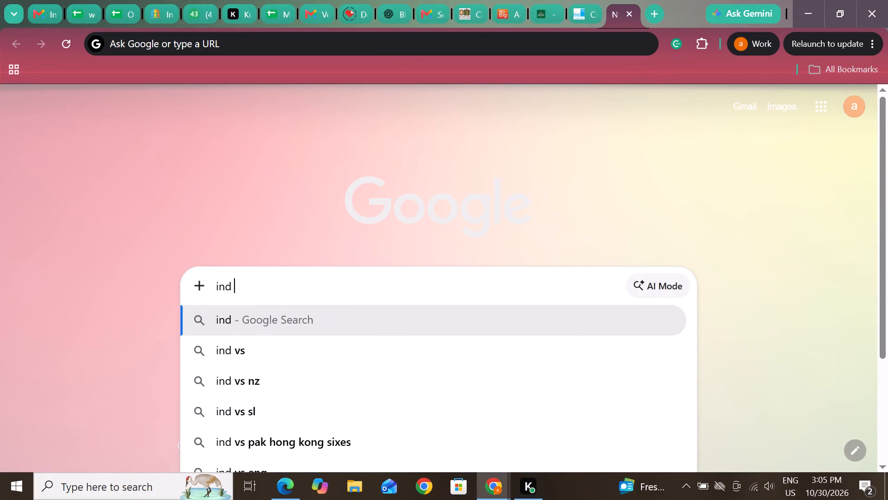
pyautogui.write('vs')
pyautogui.press('space')
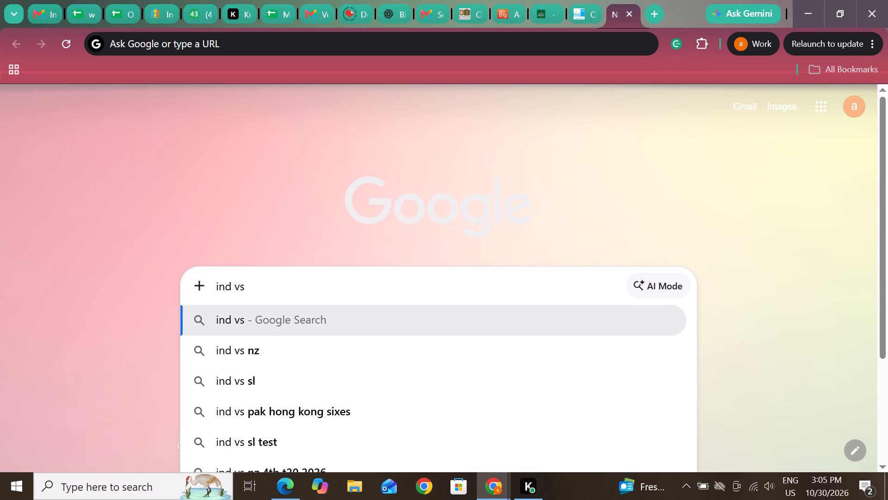
pyautogui.click(310, 348)
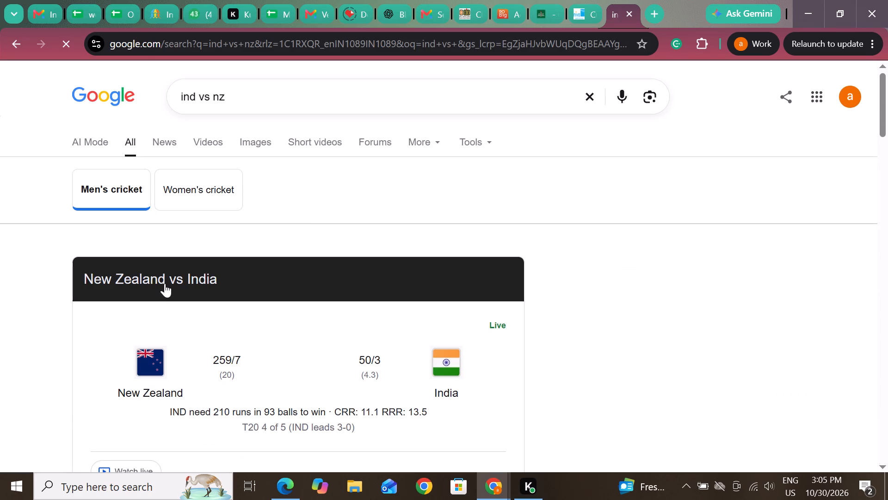
# Open the New Zealand vs India match details and examine the live score and India's batting scorecard.
pyautogui.scroll(-1, 288, 292)
pyautogui.click(288, 316)
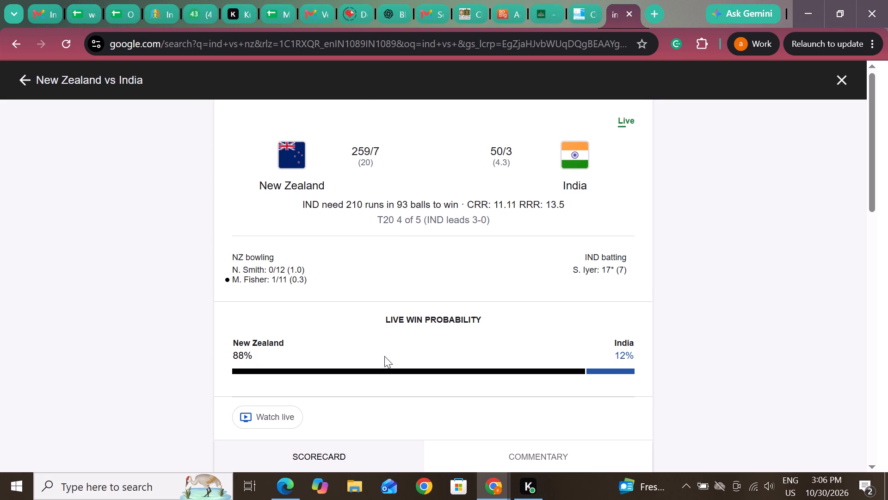
pyautogui.scroll(-3, 425, 198)
pyautogui.scroll(6, 390, 215)
pyautogui.scroll(-8, 390, 216)
pyautogui.scroll(3, 390, 222)
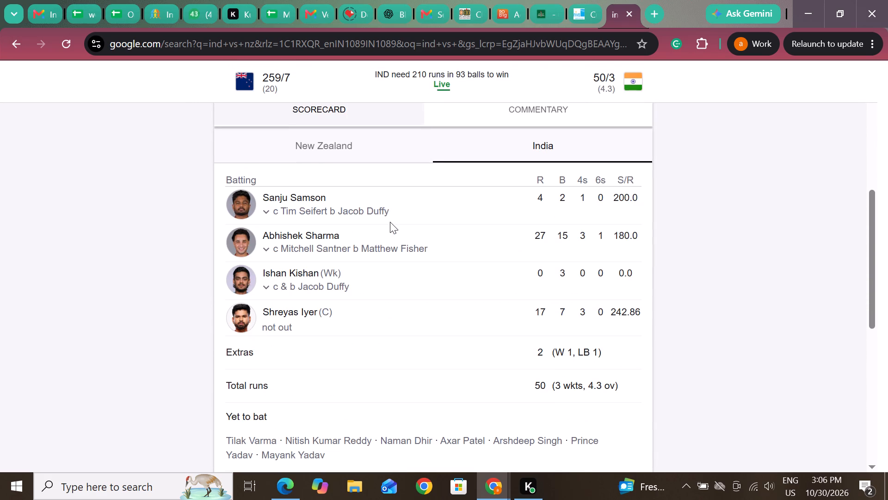
pyautogui.scroll(11, 390, 222)
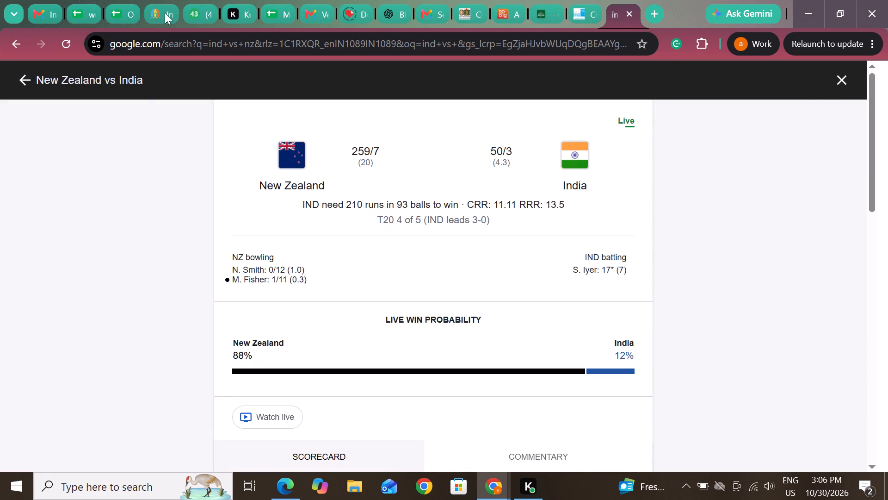
# Return to the received Form 6A complaints and look over the listed complaint's details and available actions.
pyautogui.click(165, 12)
pyautogui.hscroll(-1, 281, 319)
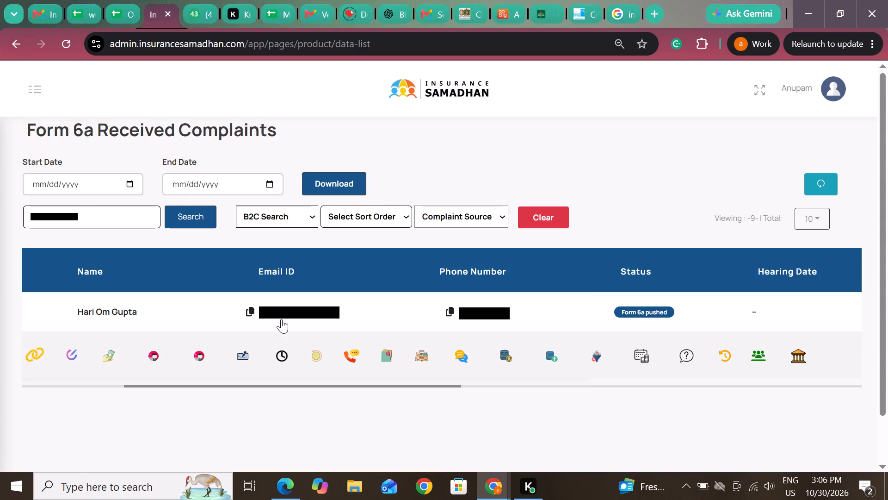
pyautogui.scroll(1, 362, 287)
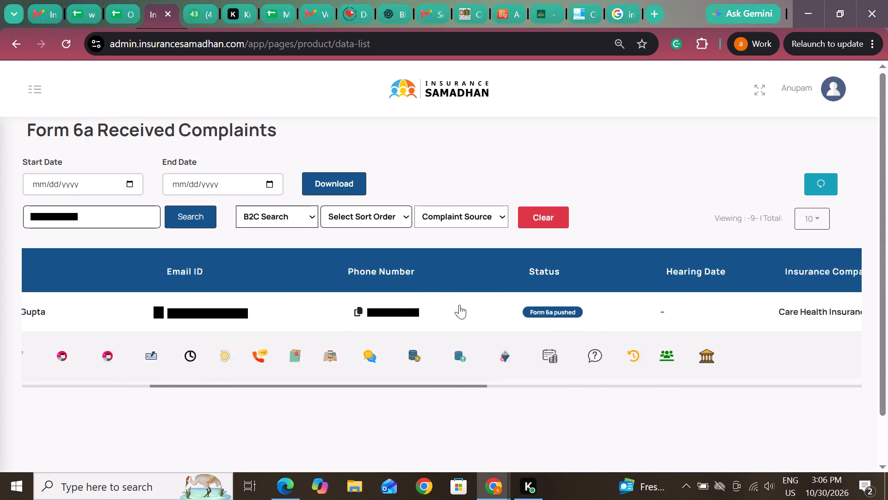
pyautogui.scroll(1, 459, 305)
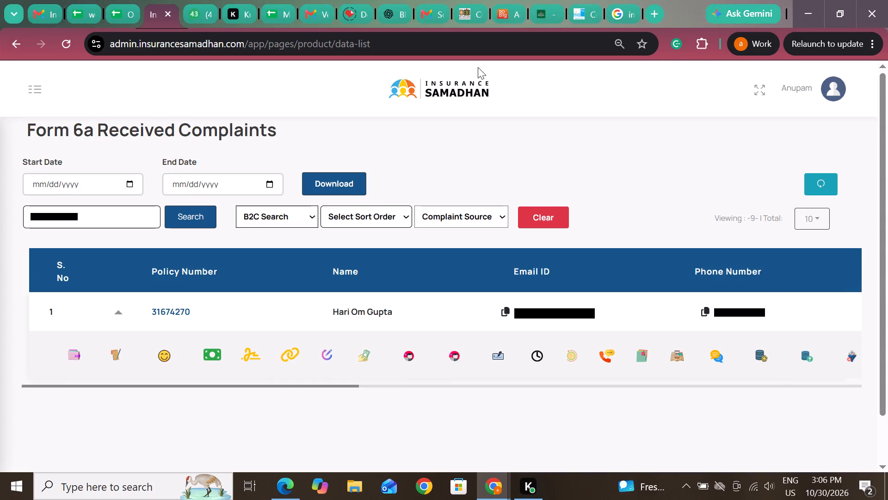
pyautogui.hscroll(-1, 479, 305)
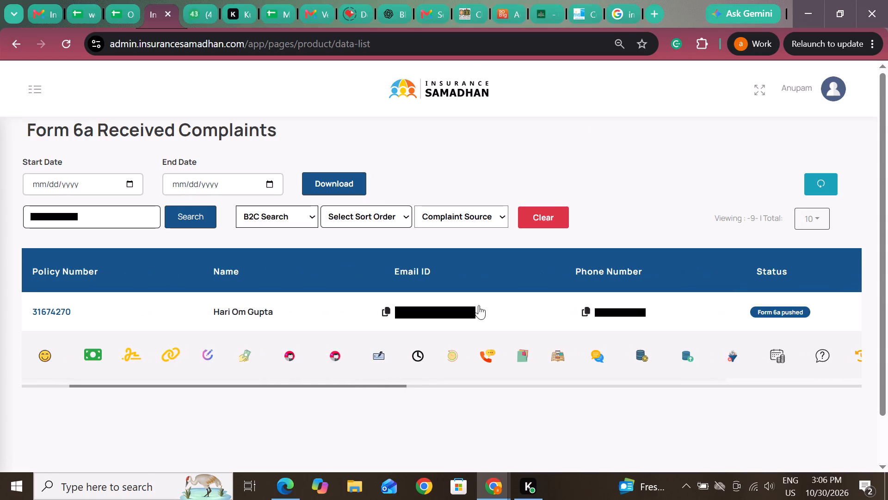
pyautogui.hscroll(-1, 479, 305)
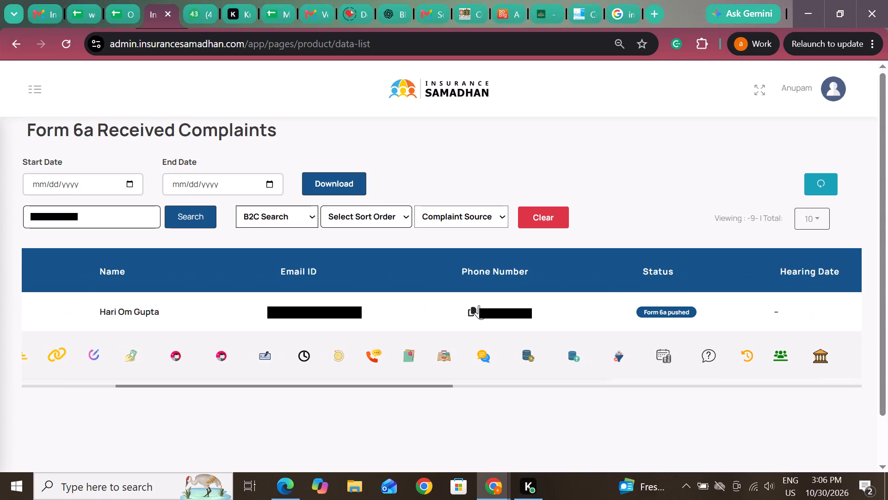
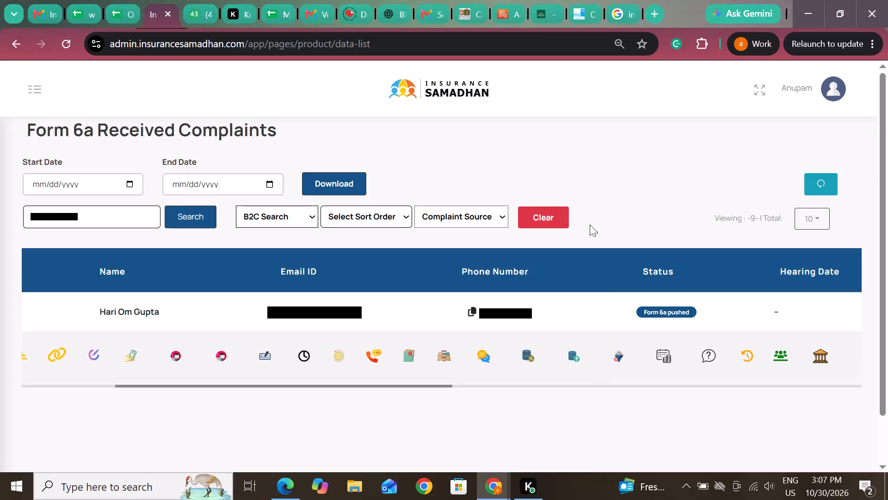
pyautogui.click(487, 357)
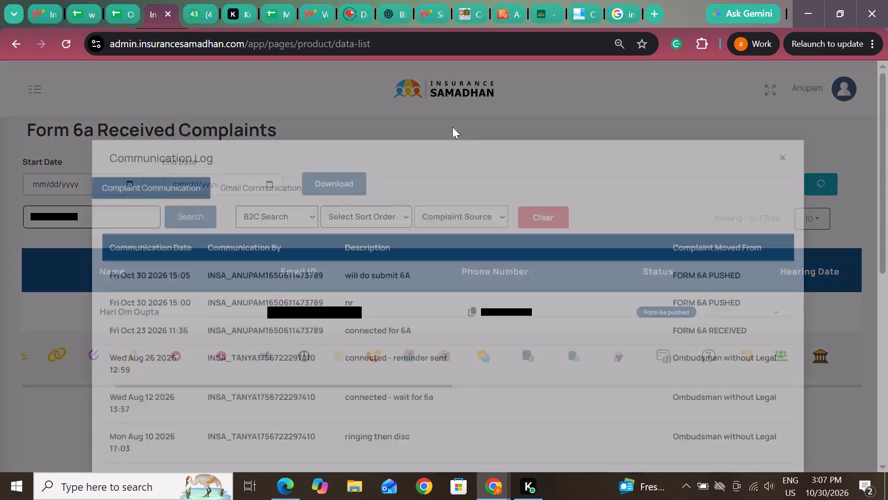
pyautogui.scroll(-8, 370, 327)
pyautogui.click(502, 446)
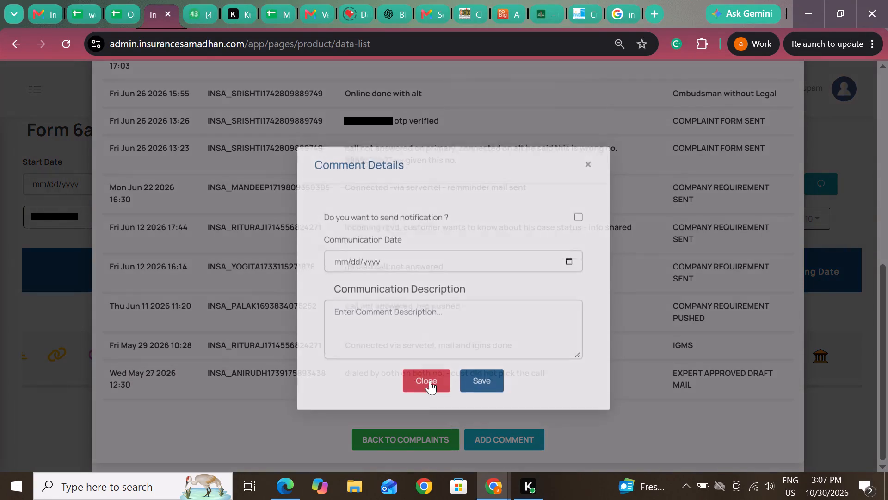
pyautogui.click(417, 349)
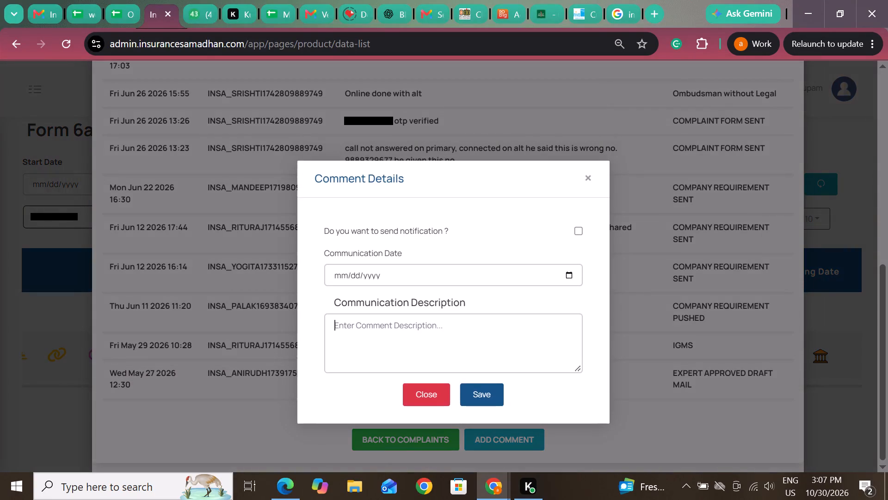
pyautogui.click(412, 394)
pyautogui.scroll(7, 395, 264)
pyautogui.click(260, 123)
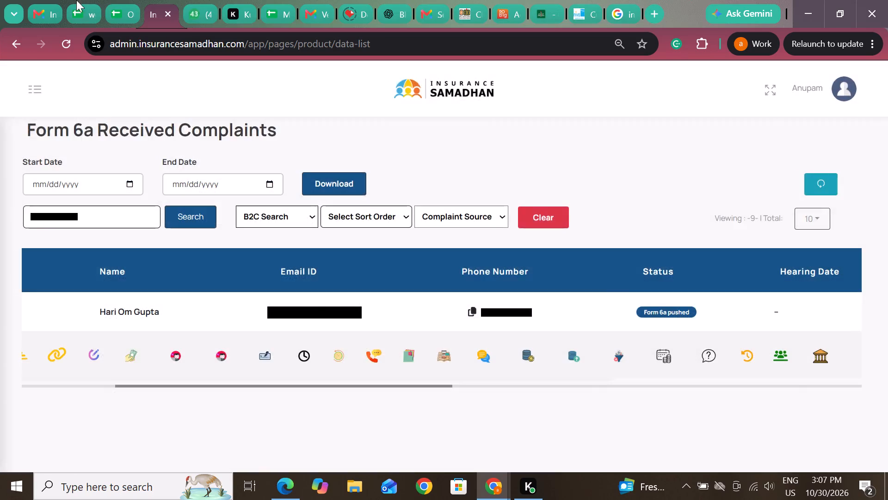
# Return to the ombudsman worksheet and open the empty remark cell B536 on the 6A pushed september sheet for editing.
pyautogui.click(73, 2)
pyautogui.click(140, 275)
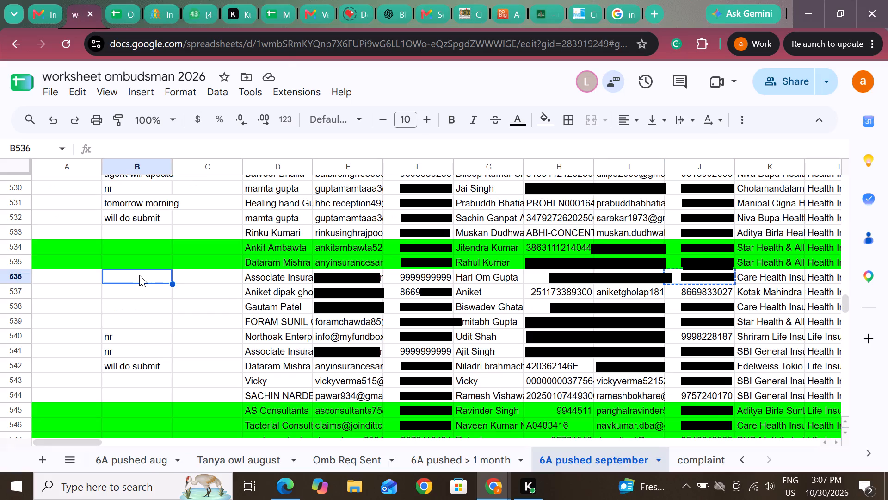
pyautogui.doubleClick(139, 275)
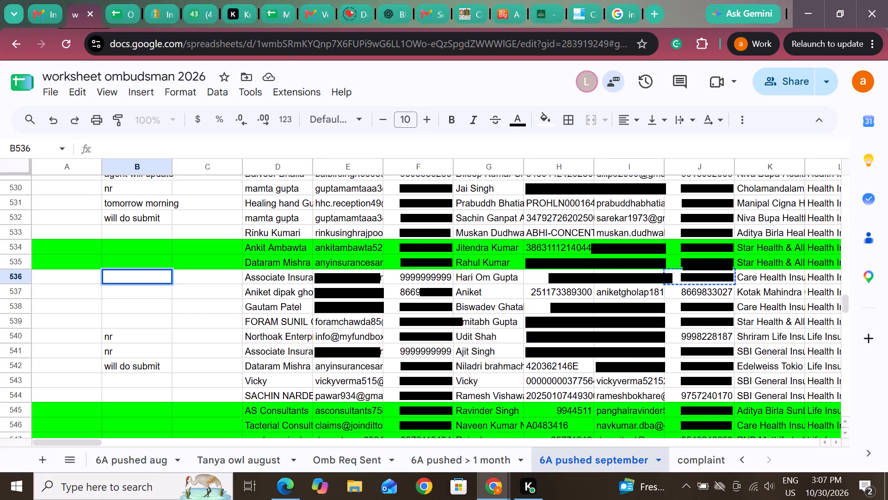
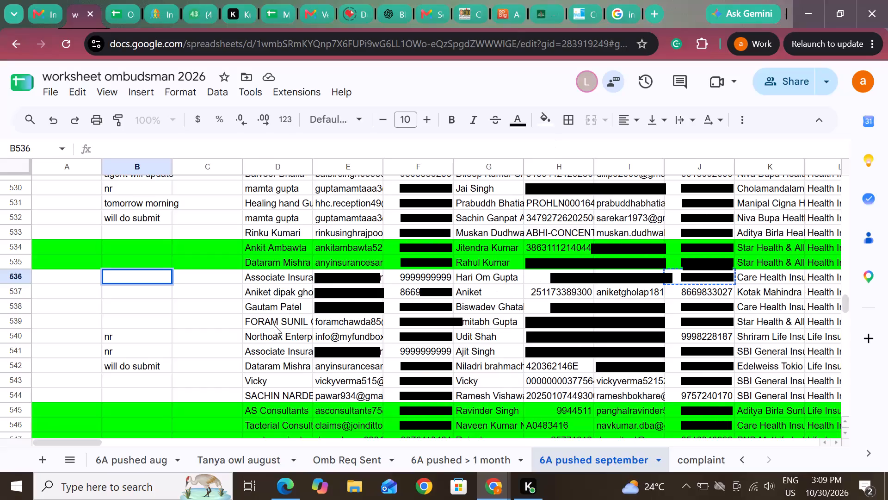
# Check the policy number, email and phone cells of the row 536 case on the 6A pushed september sheet.
pyautogui.click(261, 278)
pyautogui.click(127, 277)
pyautogui.click(260, 300)
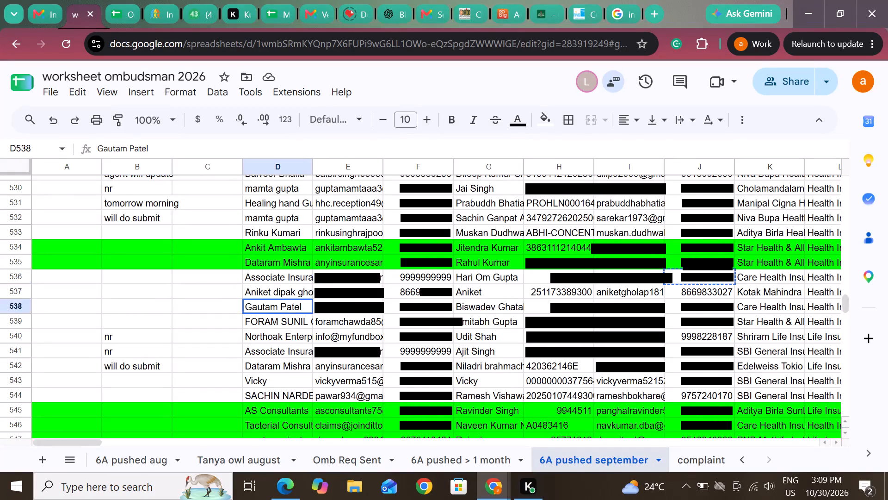
pyautogui.click(316, 298)
pyautogui.click(452, 294)
pyautogui.click(502, 277)
pyautogui.click(595, 279)
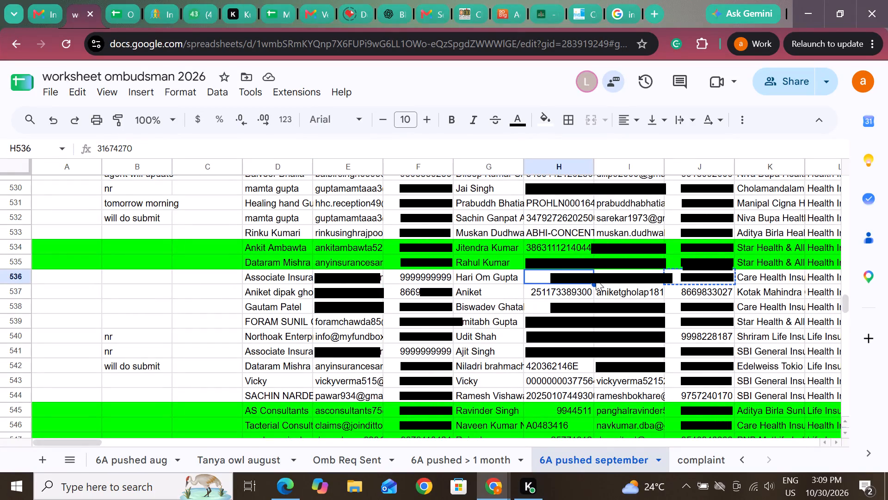
pyautogui.click(647, 280)
pyautogui.click(697, 274)
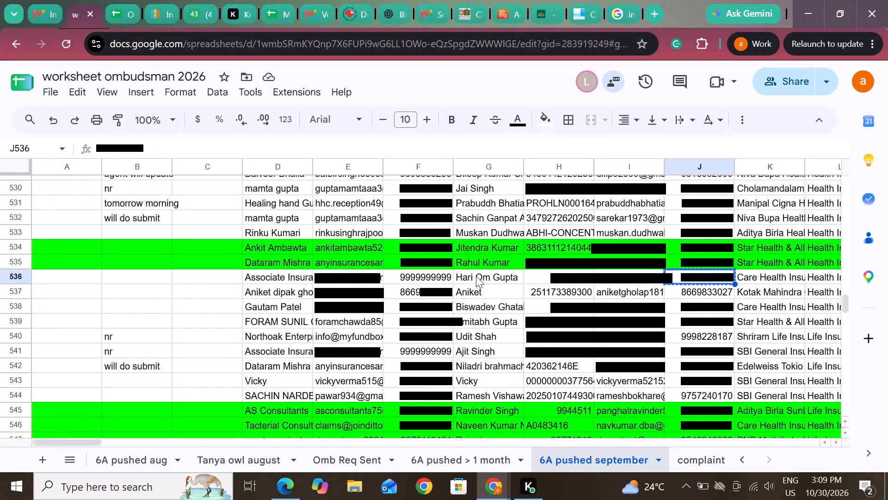
pyautogui.click(571, 275)
pyautogui.click(618, 275)
pyautogui.click(682, 275)
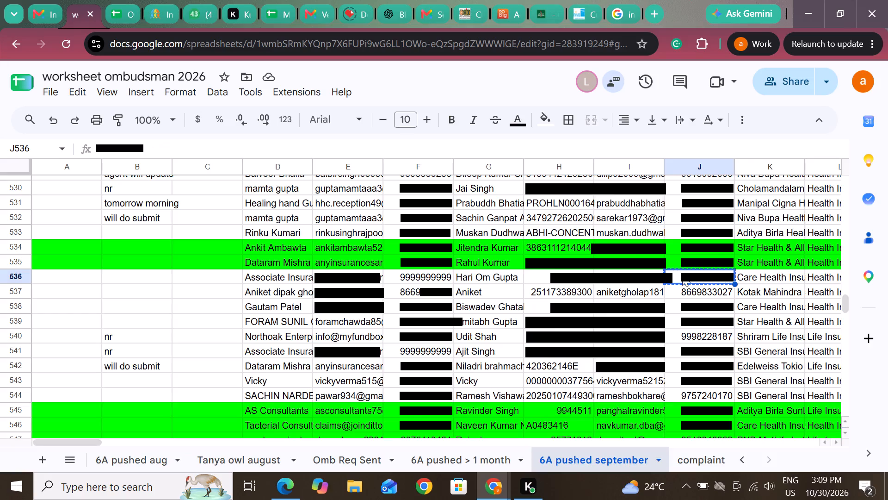
# Enter the remark "will do submit" in cell B536.
pyautogui.click(141, 283)
pyautogui.press('w')
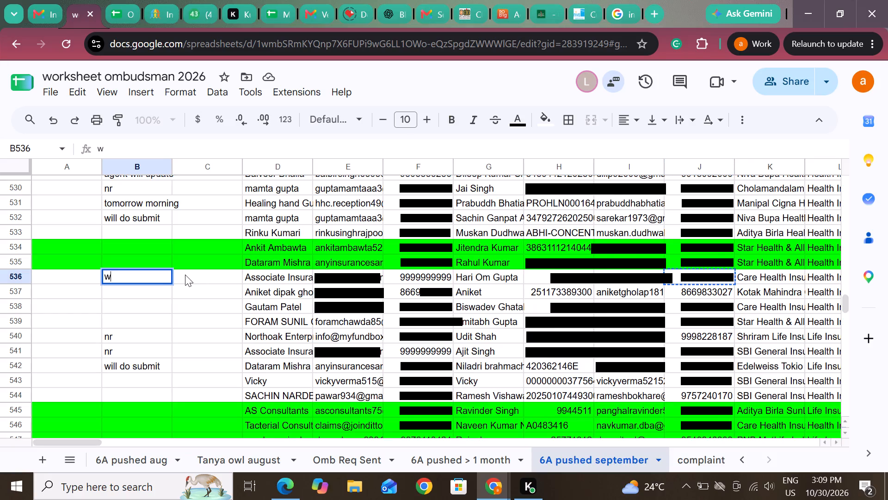
pyautogui.write('ill do')
pyautogui.press('space')
pyautogui.write('subn')
pyautogui.press('BackSpace')
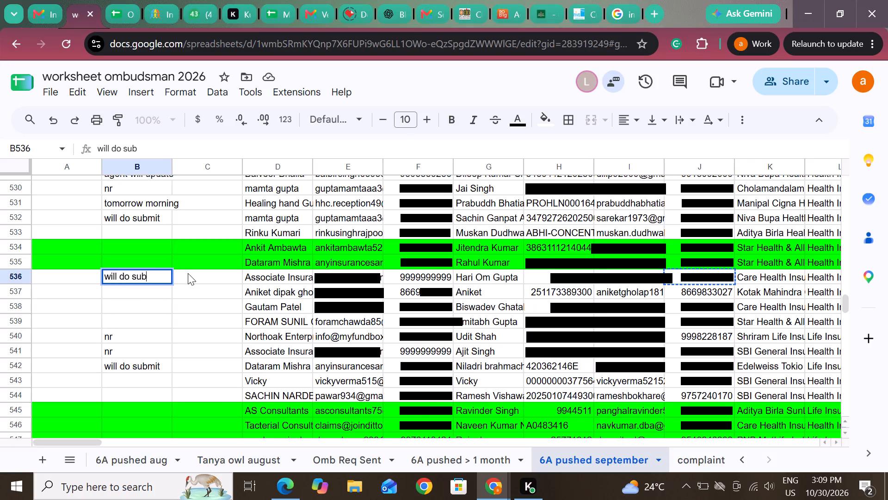
pyautogui.write('mit')
pyautogui.press('space')
pyautogui.press('Return')
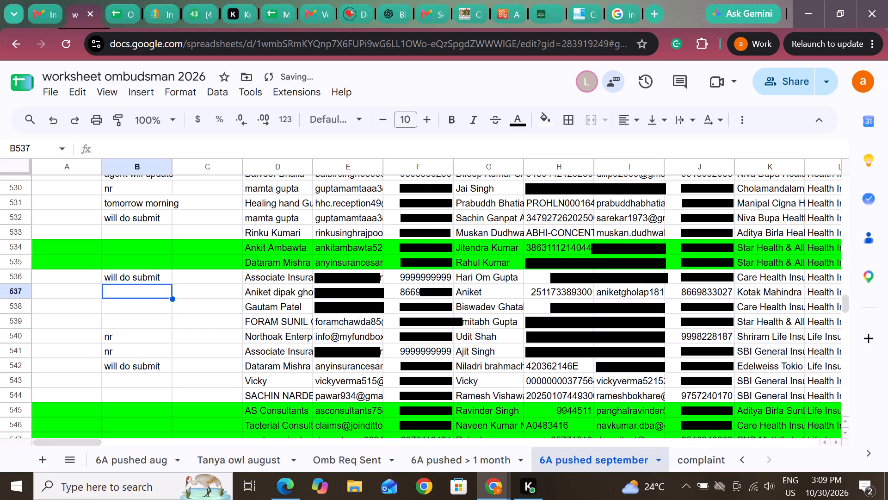
# Copy the phone number in J537 and search the Form 6a Received Complaints page with it.
pyautogui.click(502, 308)
pyautogui.click(556, 300)
pyautogui.click(654, 290)
pyautogui.click(699, 290)
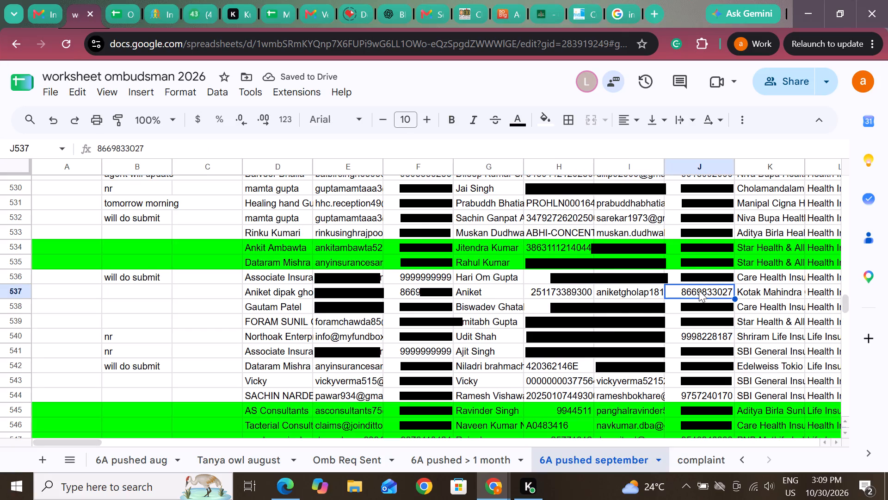
pyautogui.hotkey('ctrl', 'c')
pyautogui.hotkey('ctrl', 'c')
pyautogui.click(143, 12)
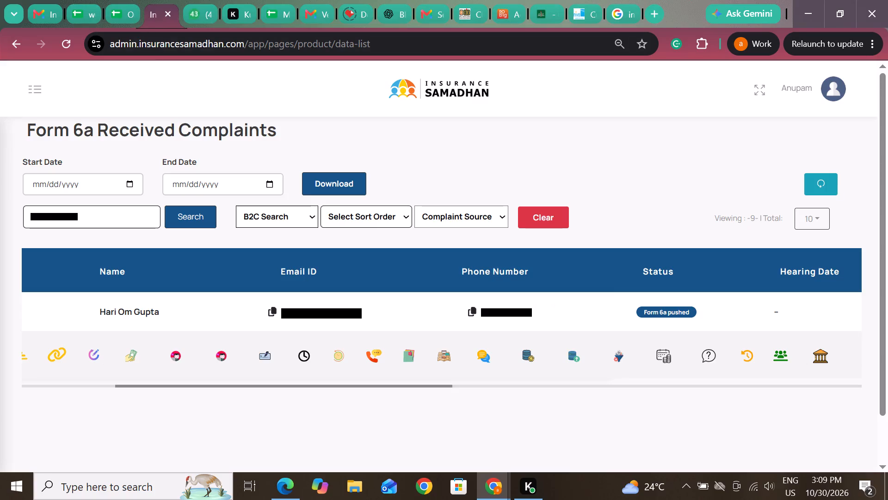
pyautogui.tripleClick(97, 209)
pyautogui.hotkey('ctrl', 'v')
pyautogui.click(154, 216)
pyautogui.click(179, 219)
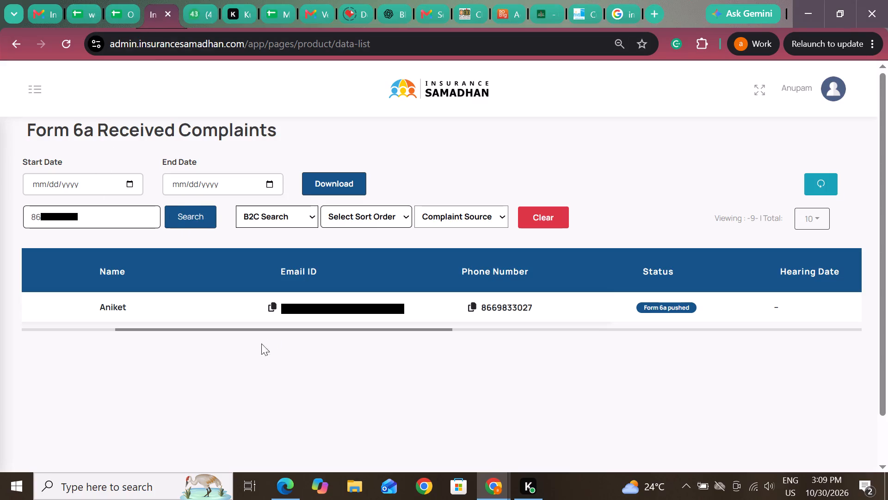
# Copy the found complaint's phone number, call the customer through Smartflo, and return to the Form 6a complaints page.
pyautogui.hscroll(-2, 269, 289)
pyautogui.click(382, 306)
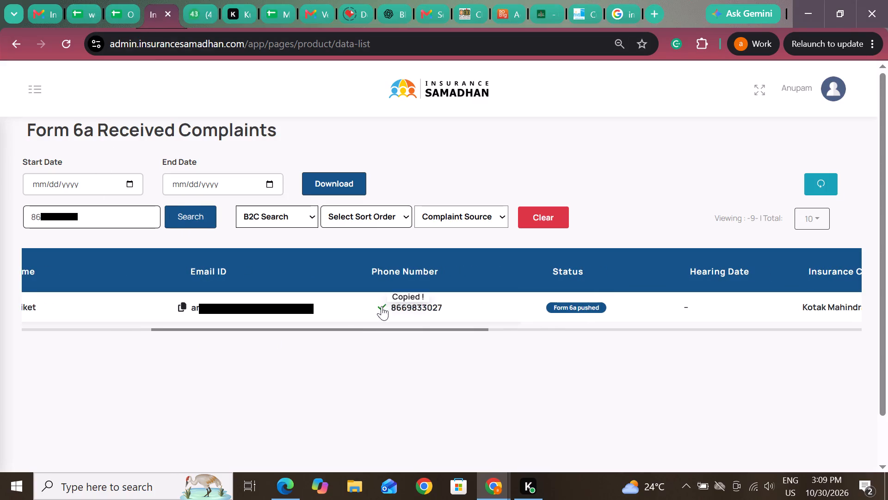
pyautogui.click(501, 15)
pyautogui.keyDown('ctrl'); pyautogui.doubleClick(372, 158); pyautogui.keyUp('ctrl')
pyautogui.hotkey('ctrl', 'v')
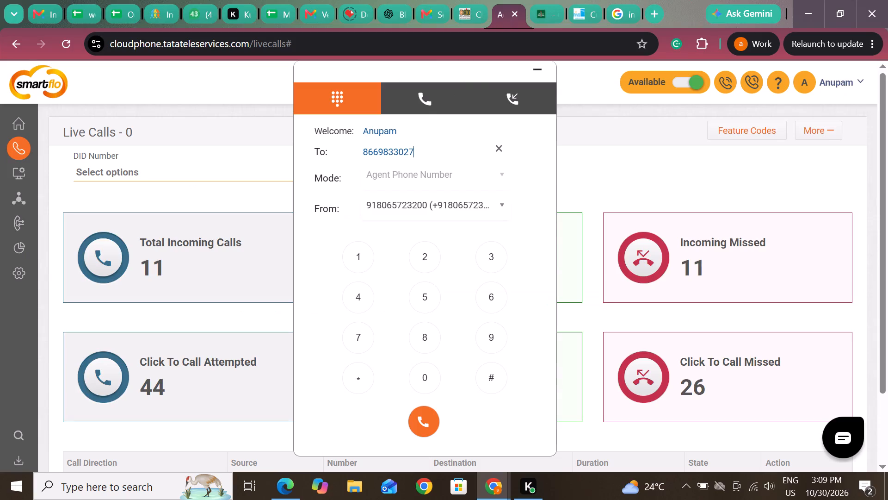
pyautogui.click(416, 436)
pyautogui.scroll(6, 236, 98)
pyautogui.click(172, 19)
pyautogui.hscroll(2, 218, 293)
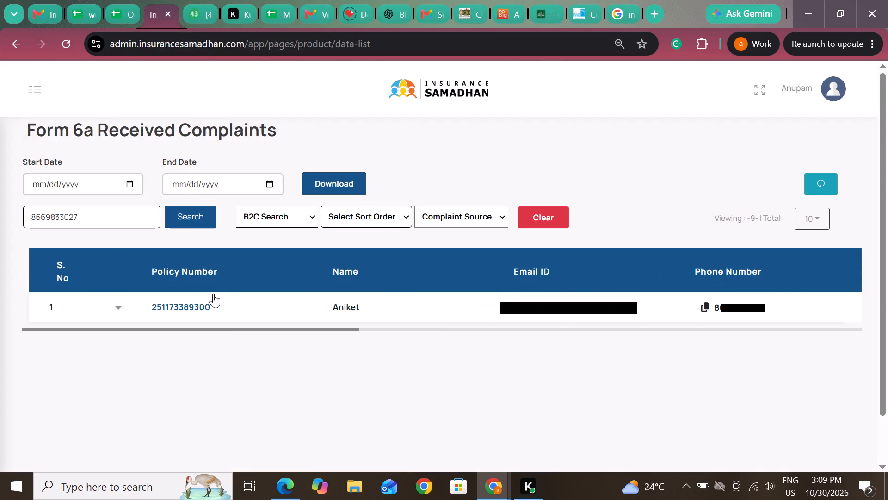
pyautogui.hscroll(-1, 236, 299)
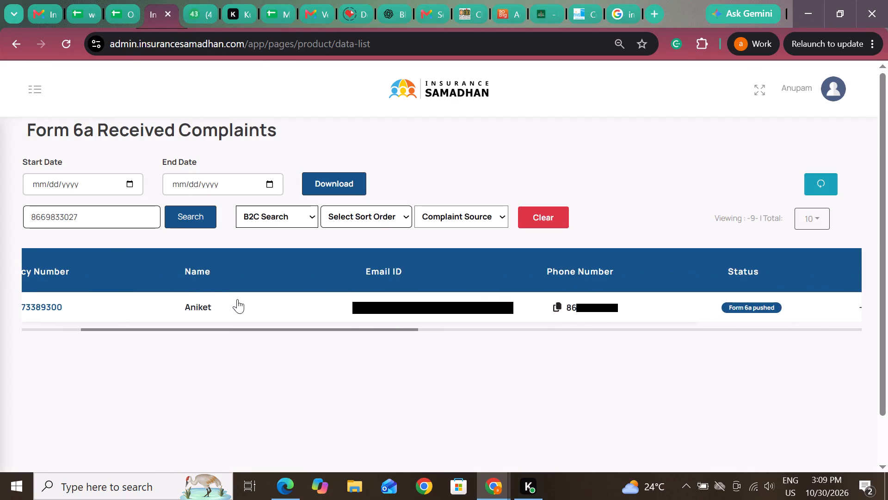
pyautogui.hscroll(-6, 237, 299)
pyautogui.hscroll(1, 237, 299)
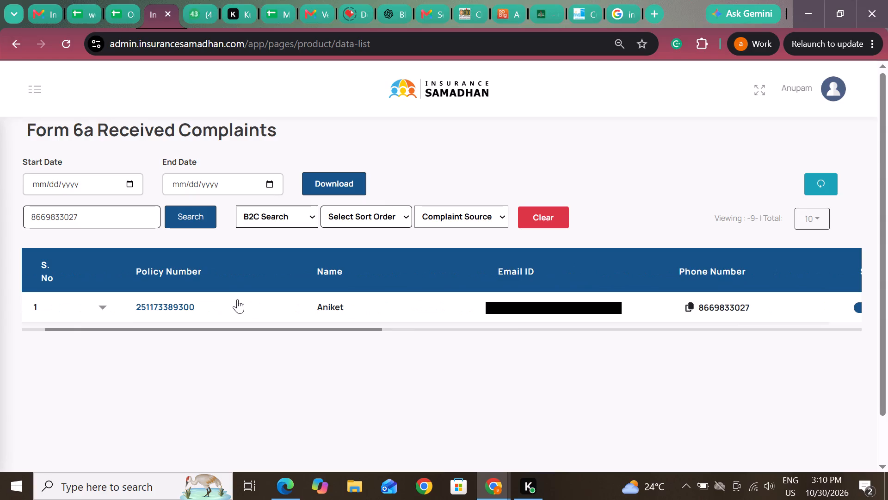
# Copy the row 537 complaint's phone number again, redial the customer through Smartflo, and return to the Form 6a complaints page.
pyautogui.hscroll(-2, 237, 299)
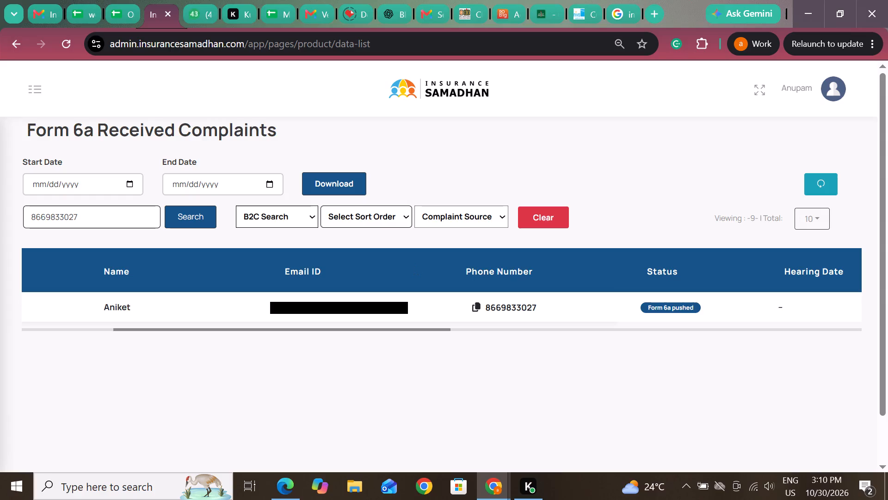
pyautogui.click(476, 306)
pyautogui.scroll(4, 481, 3)
pyautogui.click(495, 14)
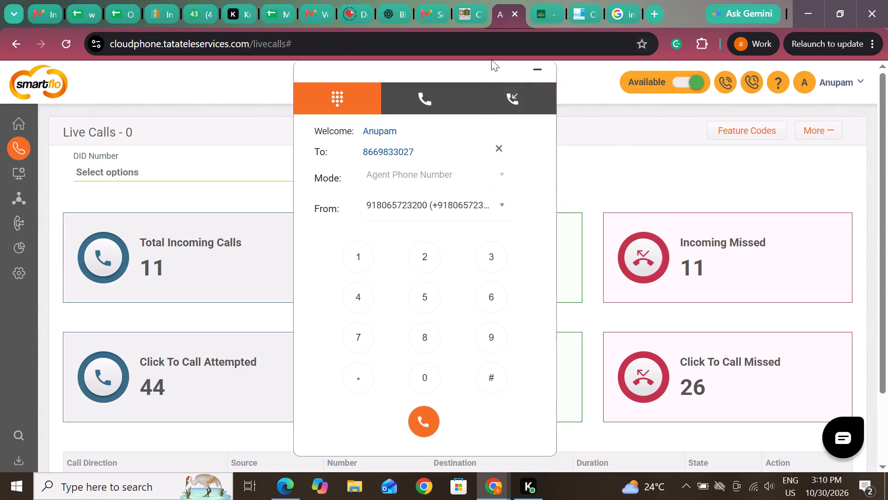
pyautogui.doubleClick(365, 157)
pyautogui.hotkey('ctrl', 'v')
pyautogui.click(421, 431)
pyautogui.scroll(4, 142, 55)
pyautogui.click(159, 19)
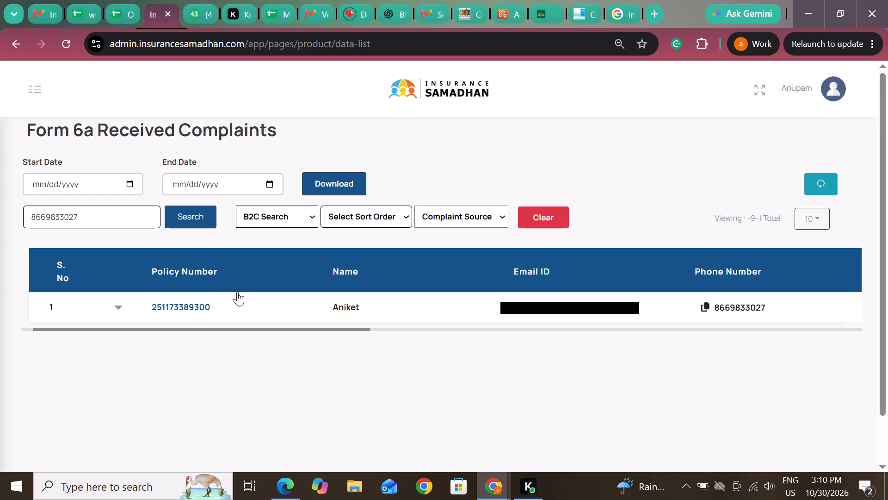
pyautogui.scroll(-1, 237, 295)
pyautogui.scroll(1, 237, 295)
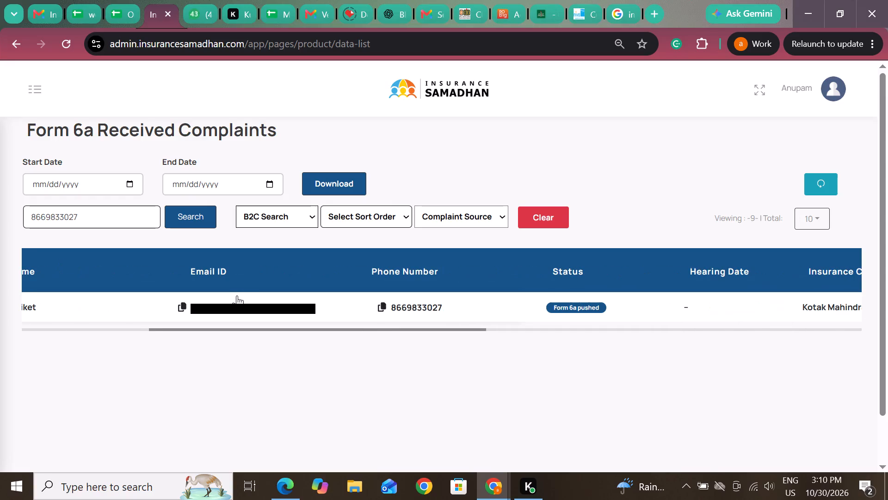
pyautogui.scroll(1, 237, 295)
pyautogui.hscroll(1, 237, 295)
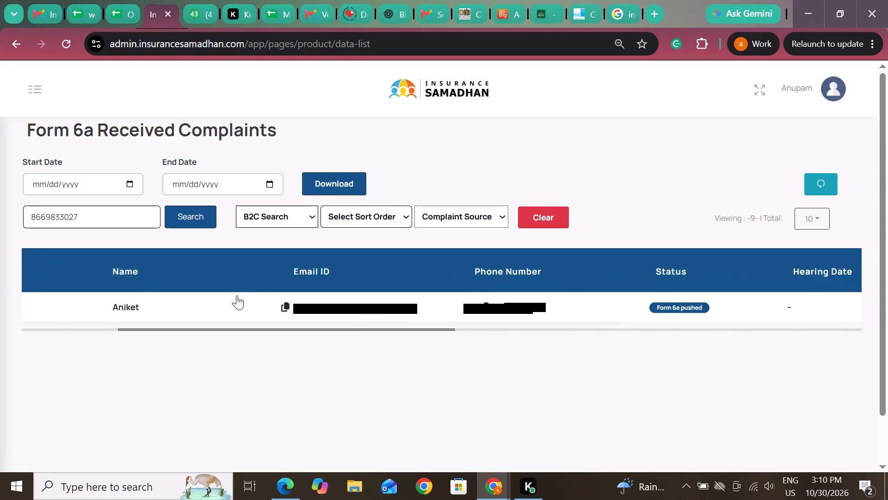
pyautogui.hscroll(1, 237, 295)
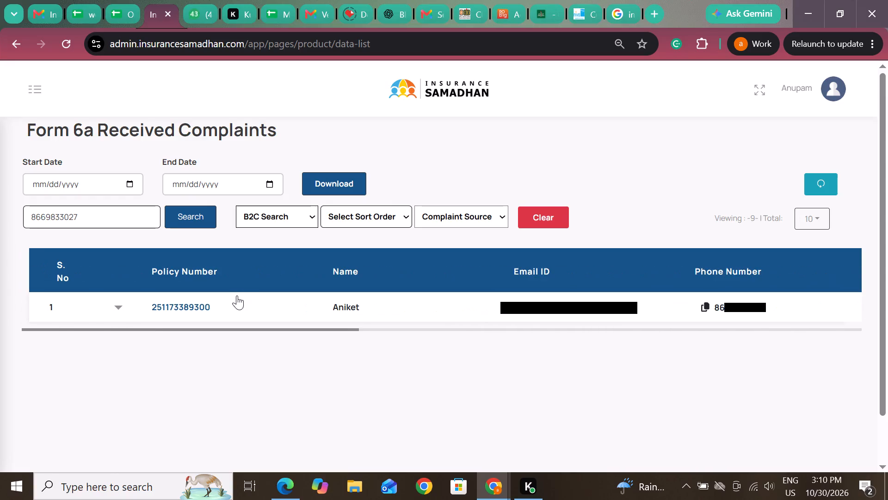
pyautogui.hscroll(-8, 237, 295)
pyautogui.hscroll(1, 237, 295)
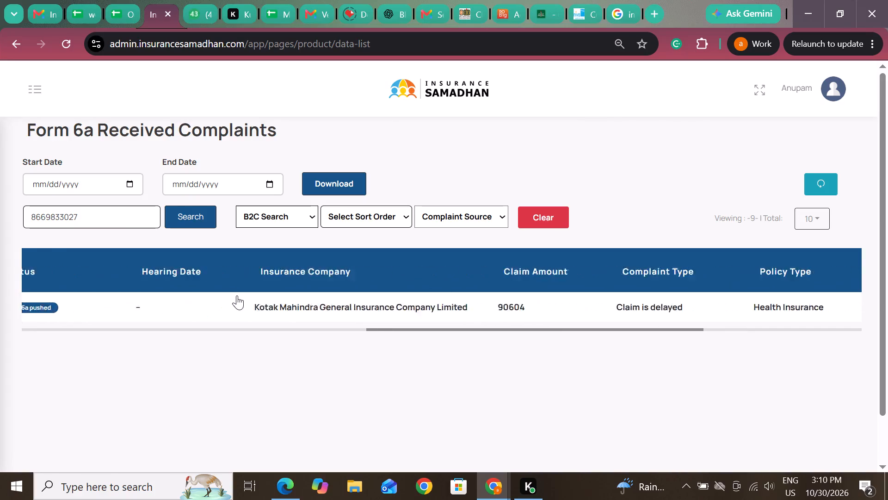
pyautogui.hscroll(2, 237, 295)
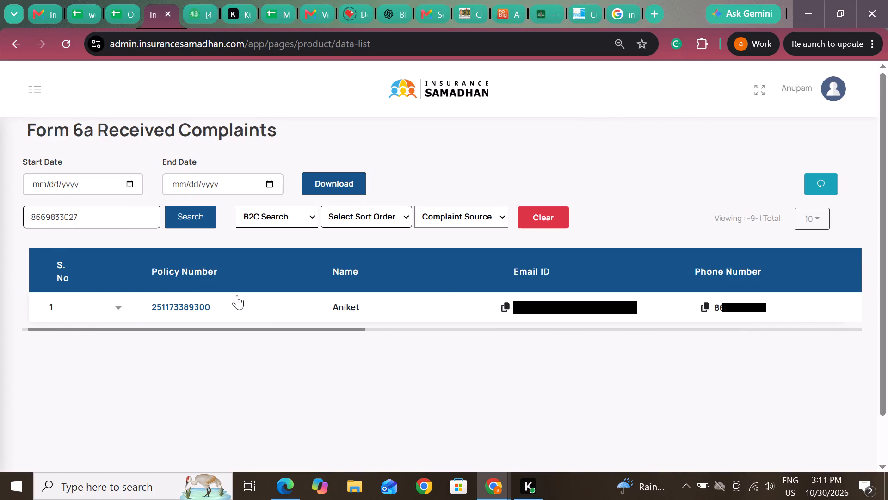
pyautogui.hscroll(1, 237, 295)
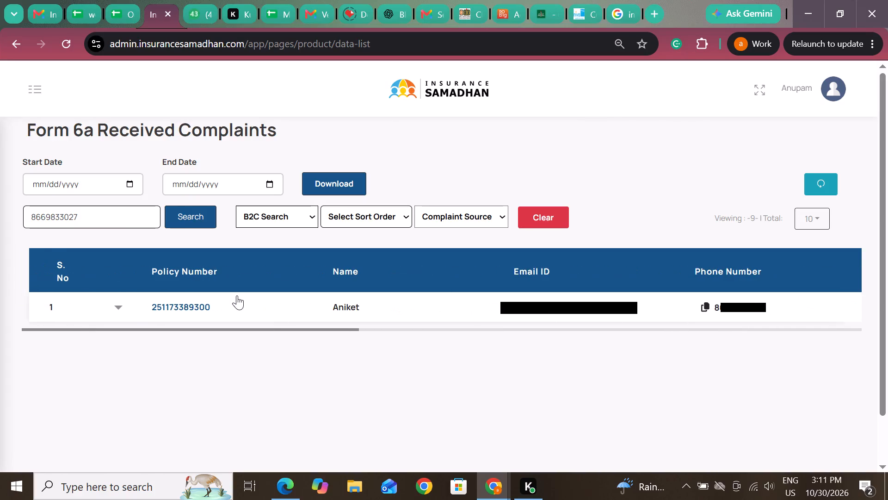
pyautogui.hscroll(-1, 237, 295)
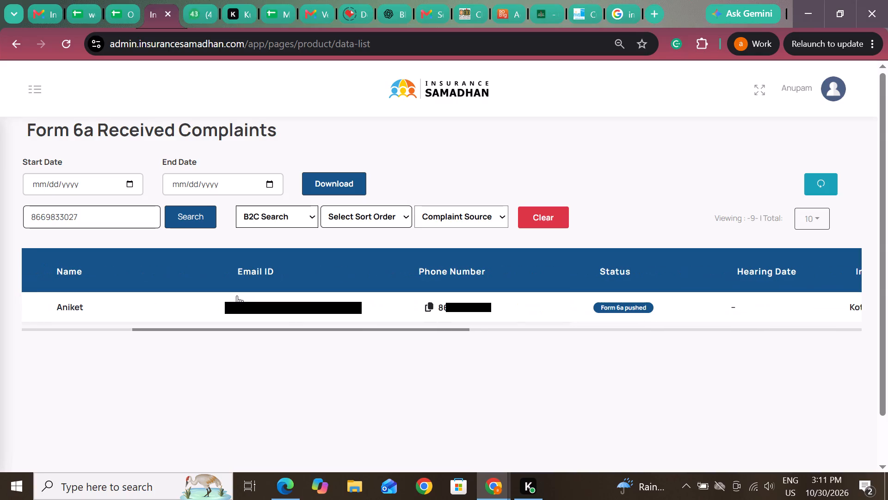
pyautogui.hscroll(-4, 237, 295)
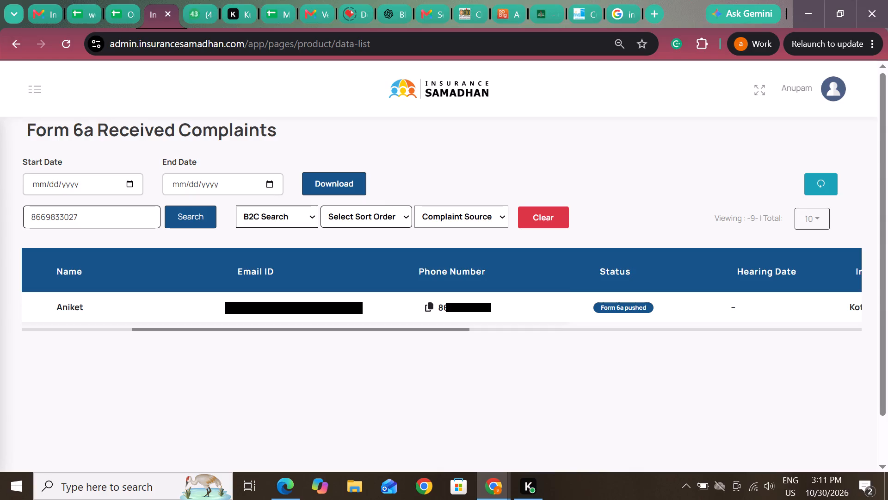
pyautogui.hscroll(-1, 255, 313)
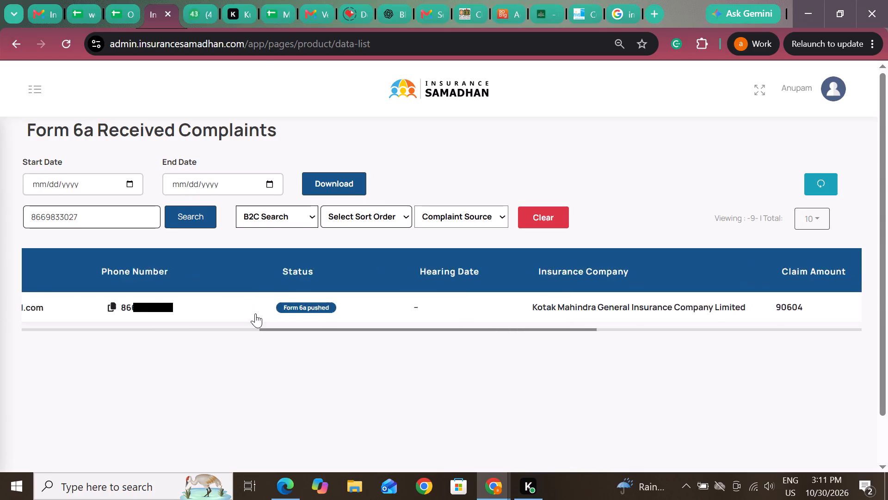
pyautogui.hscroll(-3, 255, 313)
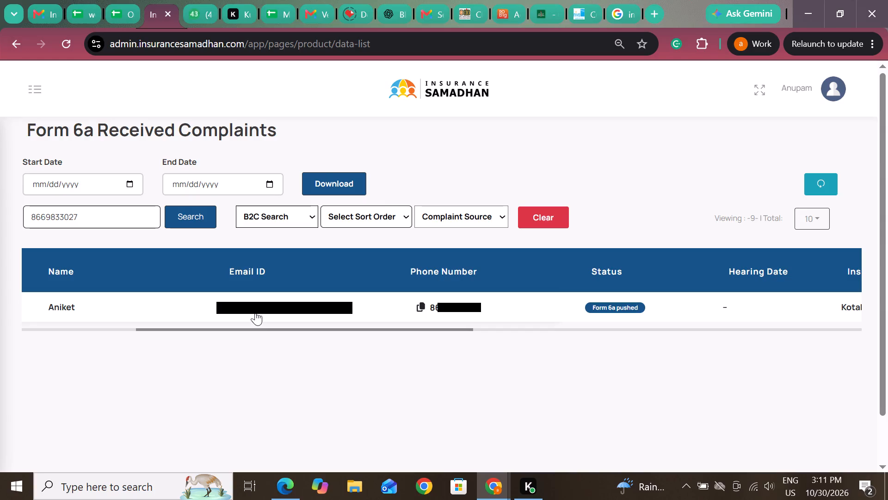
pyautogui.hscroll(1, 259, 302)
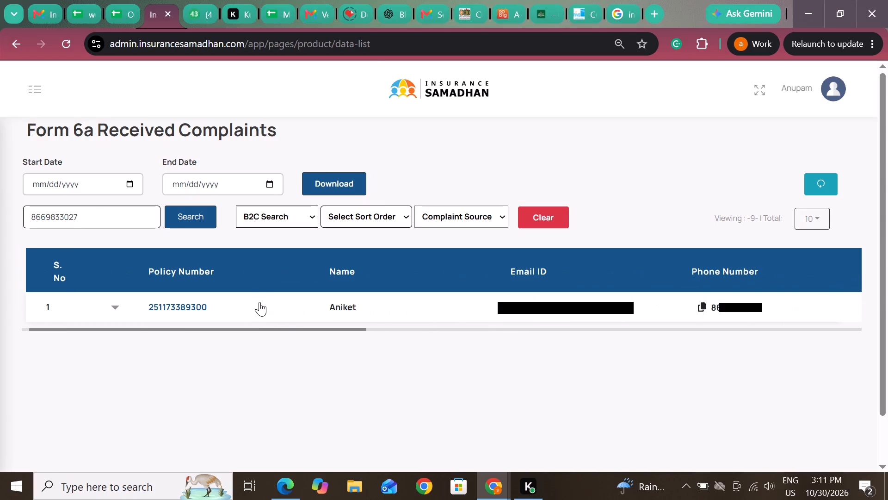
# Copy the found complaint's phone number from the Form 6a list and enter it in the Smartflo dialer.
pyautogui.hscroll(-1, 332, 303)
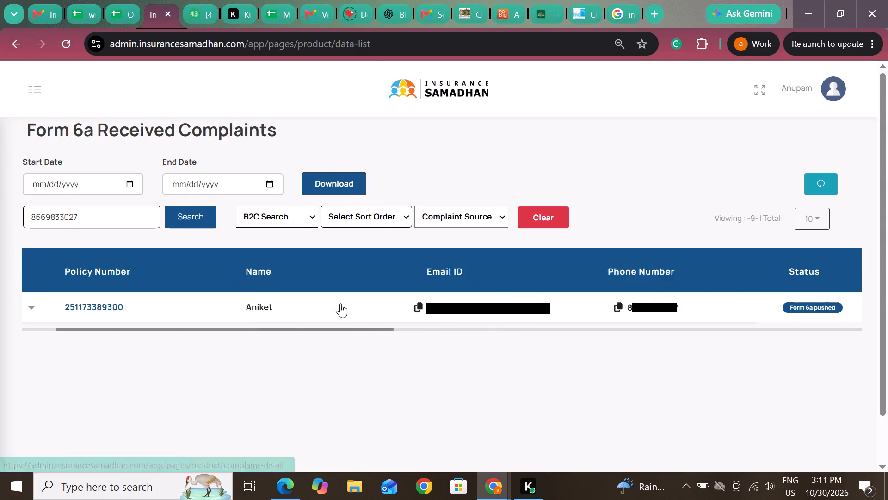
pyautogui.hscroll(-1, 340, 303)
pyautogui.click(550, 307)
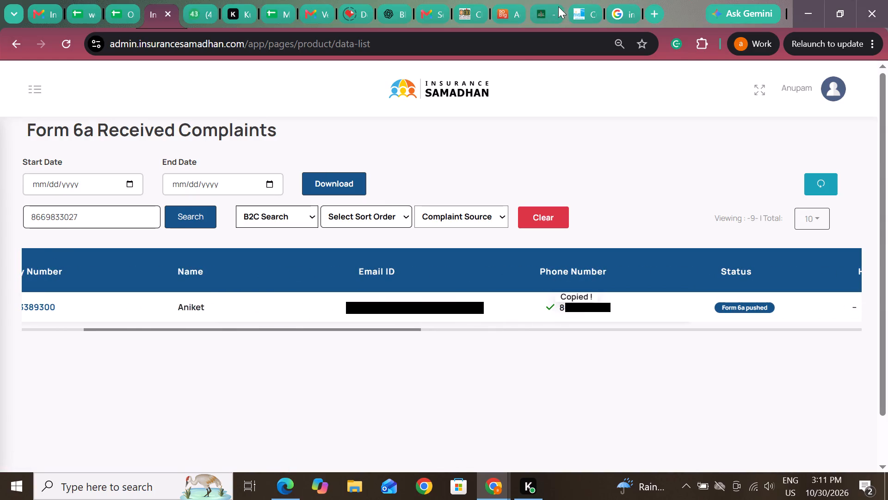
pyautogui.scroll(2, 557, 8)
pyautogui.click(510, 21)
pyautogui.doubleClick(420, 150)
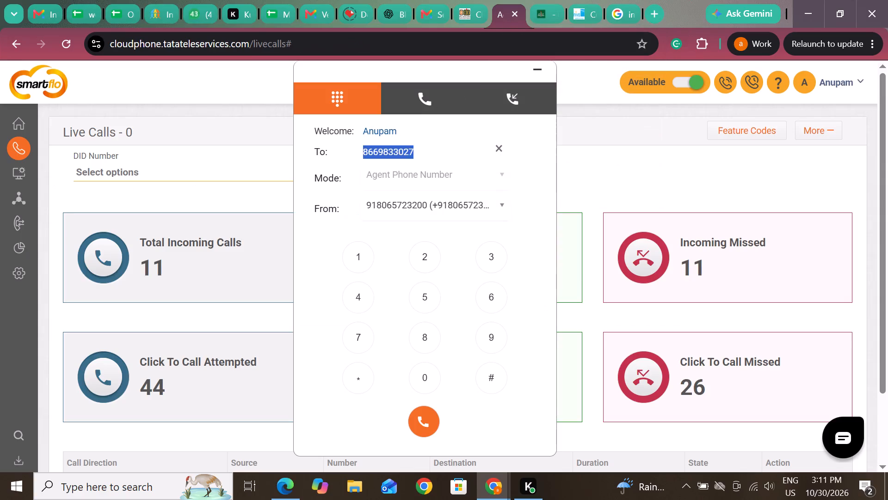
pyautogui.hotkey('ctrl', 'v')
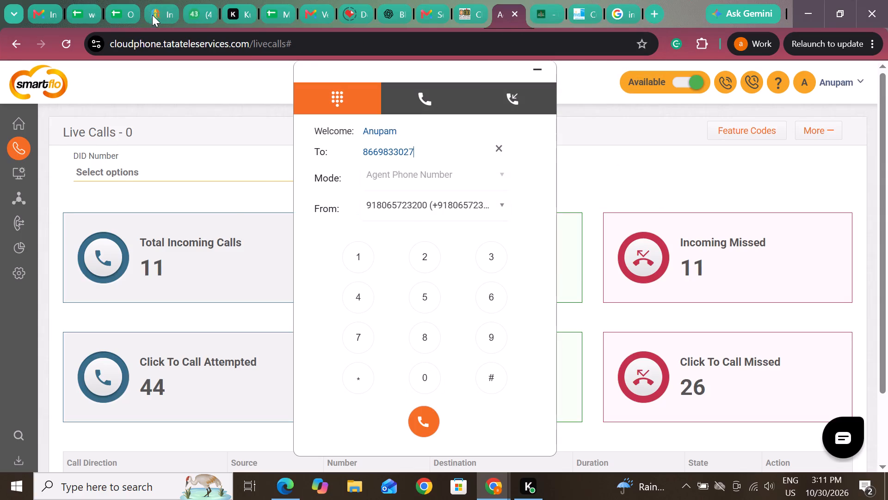
# Open the found complaint's details from the Form 6a list and copy the customer's phone number.
pyautogui.click(152, 15)
pyautogui.hscroll(1, 305, 289)
pyautogui.click(191, 304)
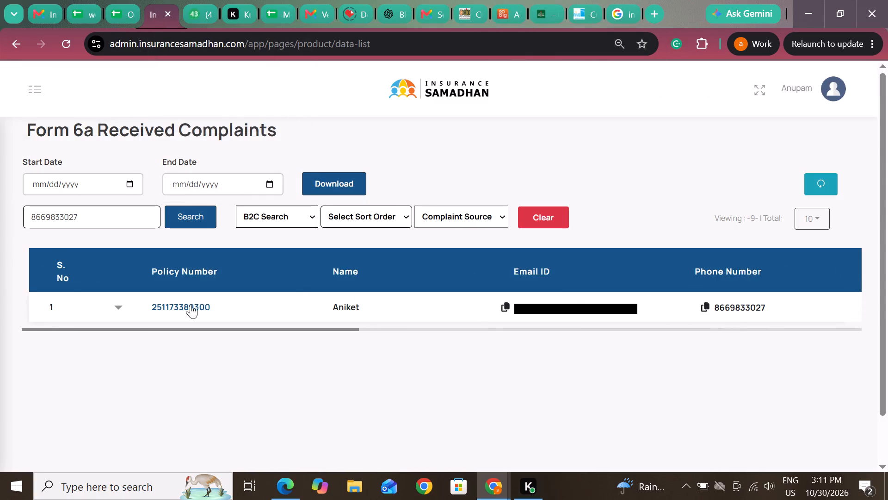
pyautogui.scroll(-2, 293, 219)
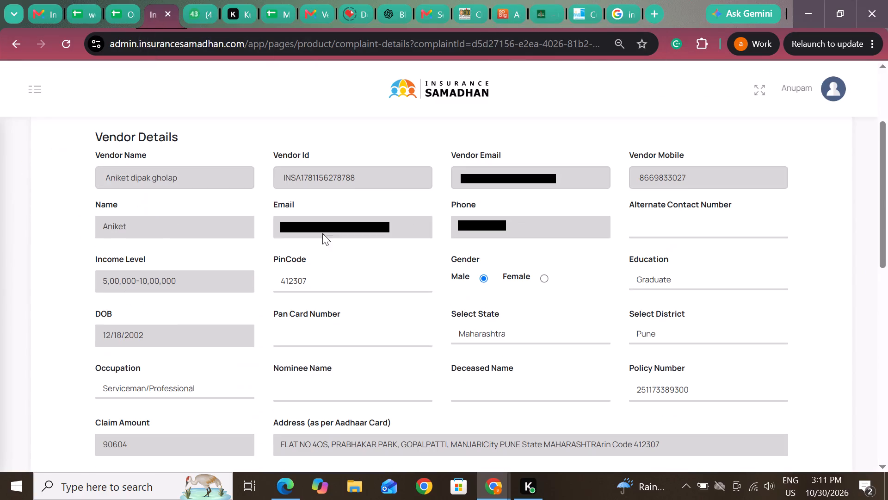
pyautogui.moveTo(521, 221); pyautogui.dragTo(380, 224)
pyautogui.hotkey('ctrl', 'c')
pyautogui.hotkey('ctrl', 'c')
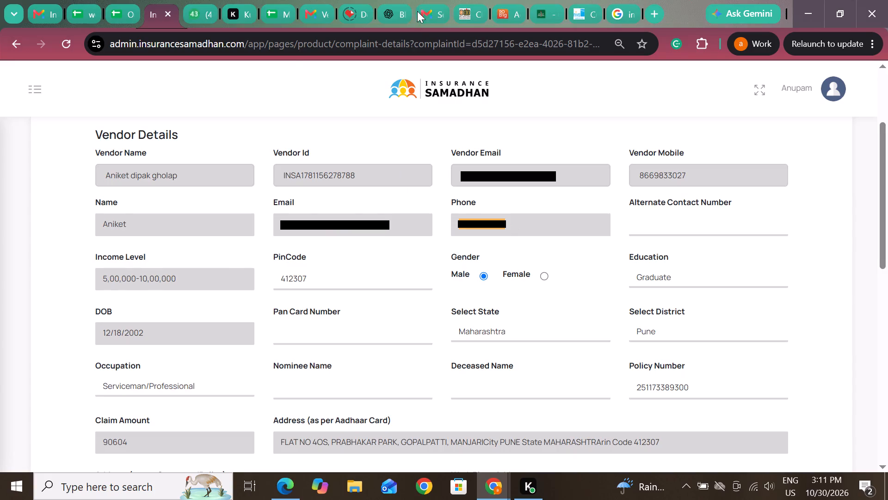
pyautogui.hotkey('ctrl', 'c')
# Enter the copied phone number in the Smartflo dialer, call the customer, and return to the complaint details page.
pyautogui.click(490, 15)
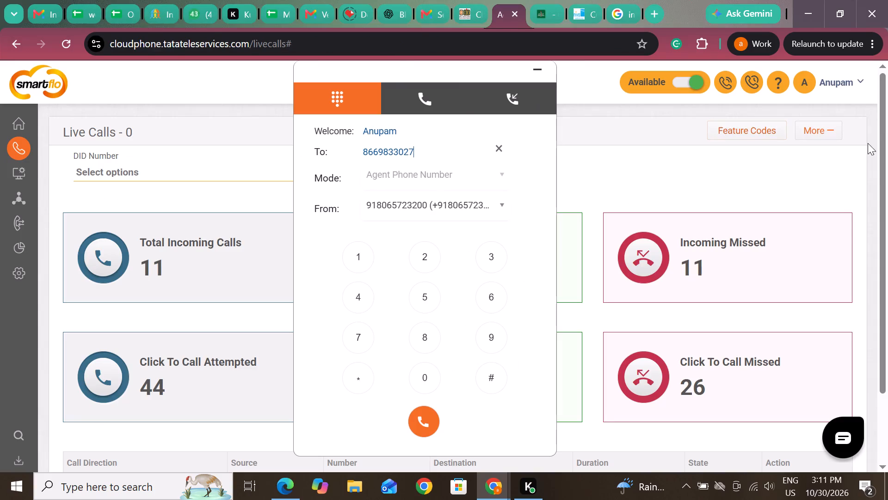
pyautogui.click(834, 128)
pyautogui.click(819, 130)
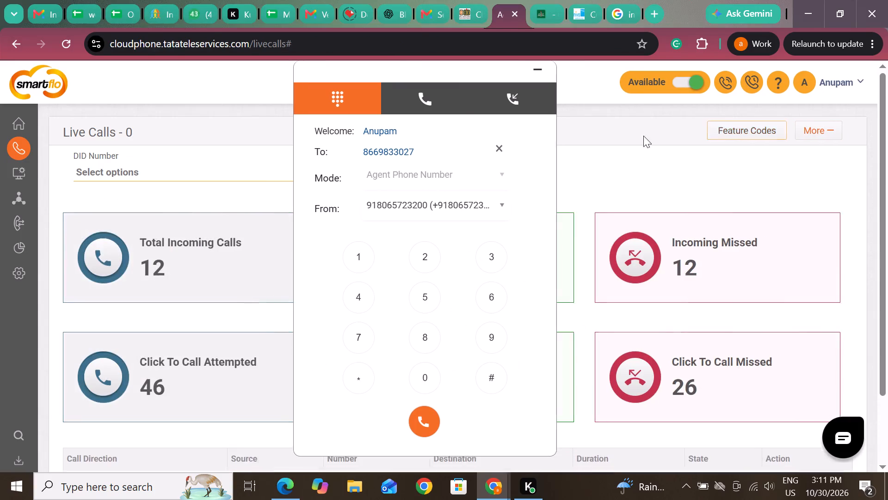
pyautogui.doubleClick(423, 148)
pyautogui.hotkey('ctrl', 'v')
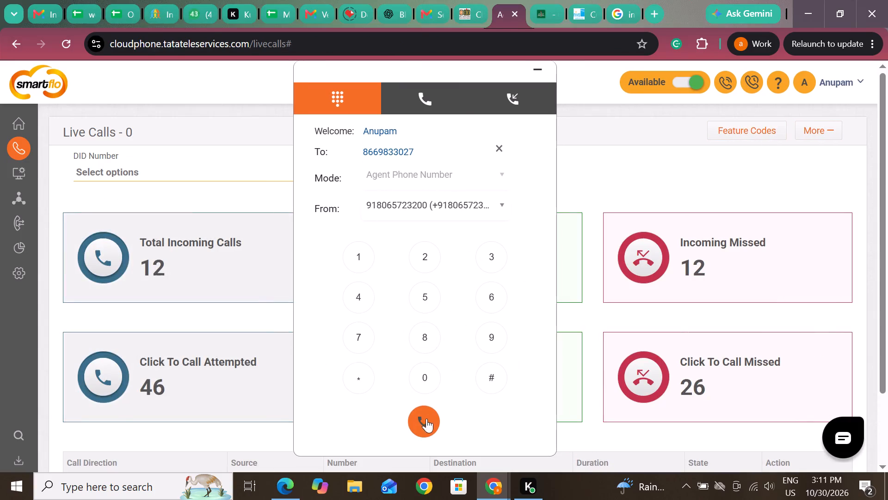
pyautogui.click(432, 430)
pyautogui.click(143, 13)
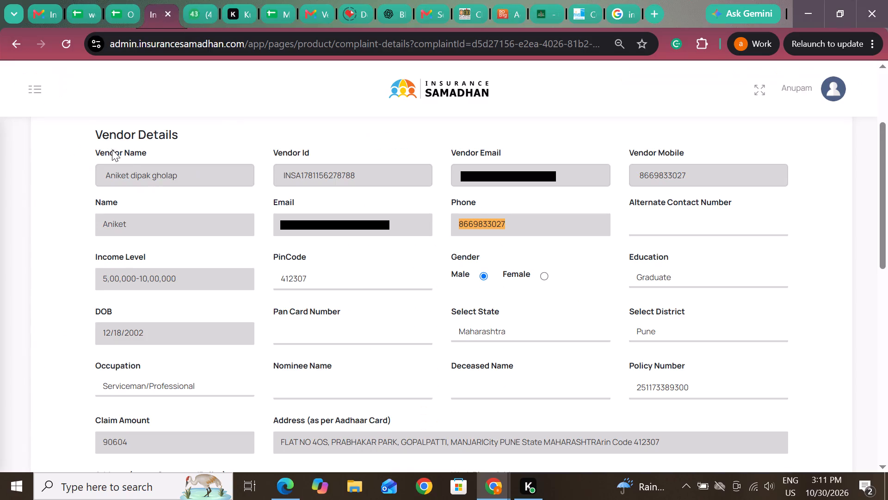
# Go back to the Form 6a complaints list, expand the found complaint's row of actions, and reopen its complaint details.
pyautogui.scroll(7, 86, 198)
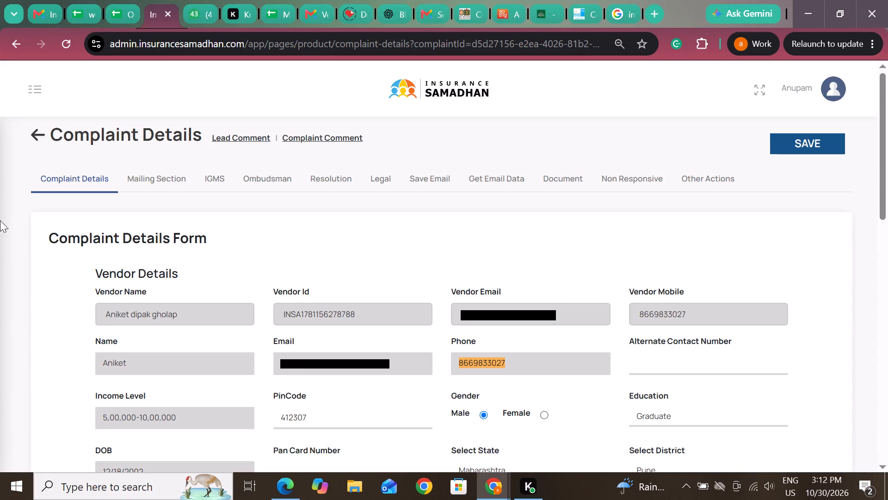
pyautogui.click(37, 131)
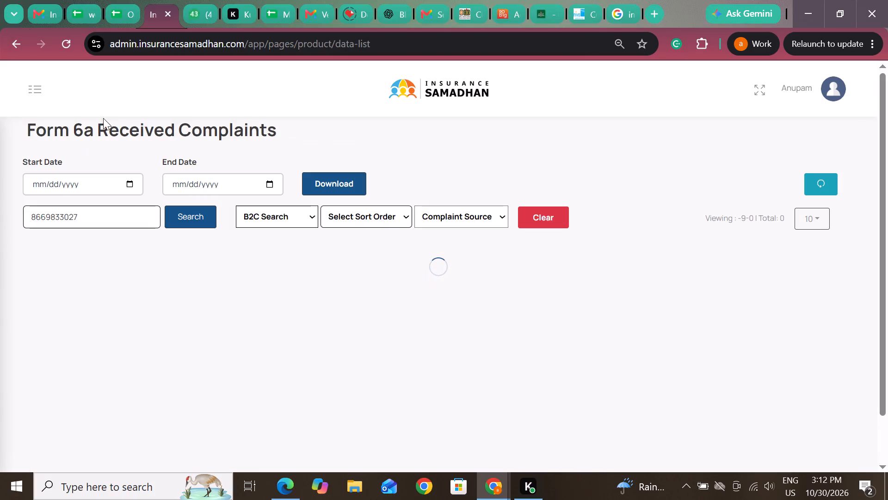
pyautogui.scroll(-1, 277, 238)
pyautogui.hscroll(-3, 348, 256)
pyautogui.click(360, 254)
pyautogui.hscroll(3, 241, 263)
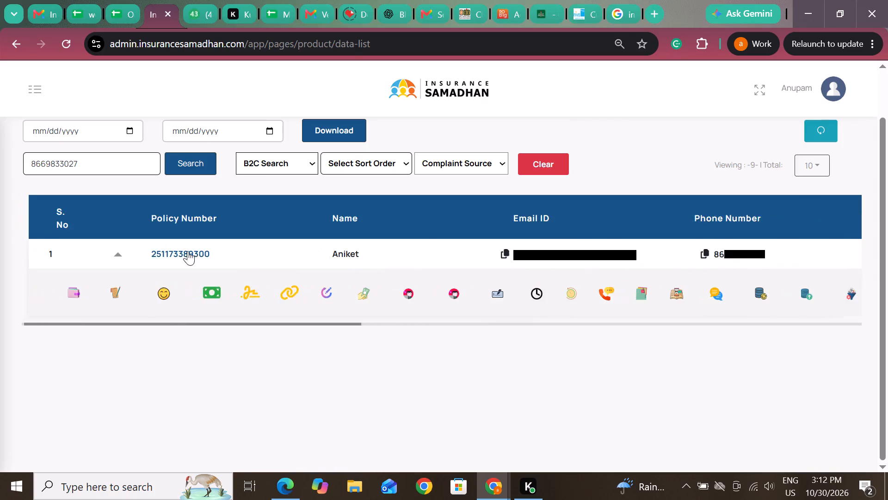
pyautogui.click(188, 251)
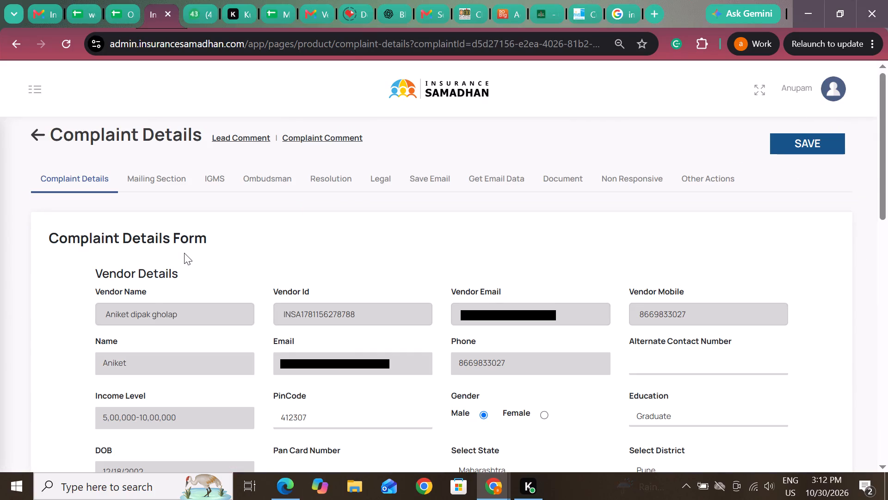
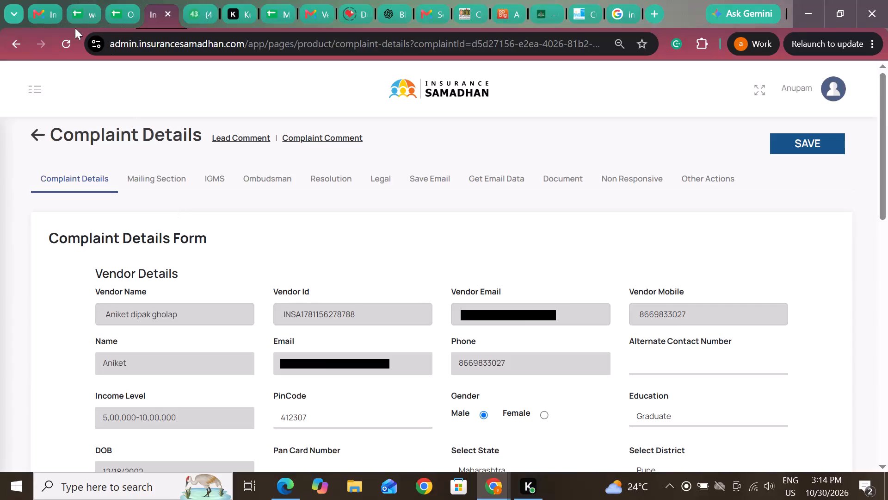
# Return to the Form 6a complaints list, expand the found complaint's row of actions, and check its communication history.
pyautogui.click(39, 131)
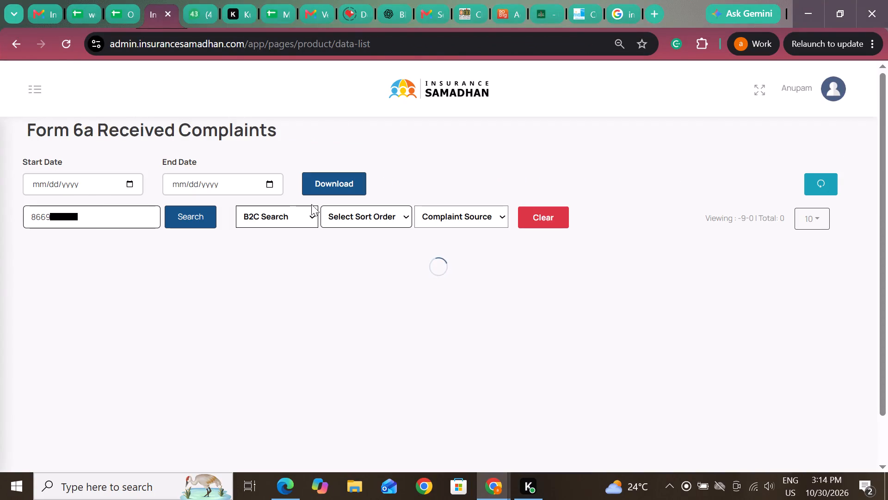
pyautogui.scroll(-3, 314, 240)
pyautogui.hscroll(-1, 391, 253)
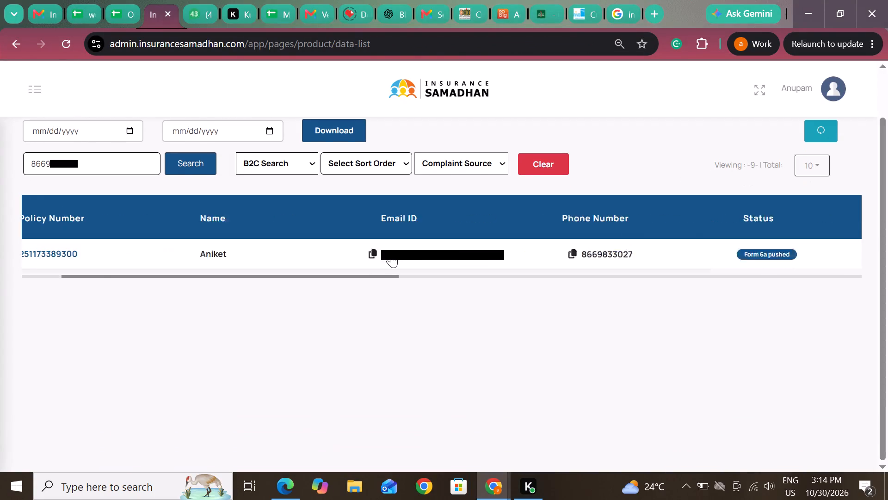
pyautogui.hscroll(-1, 391, 253)
pyautogui.click(471, 252)
pyautogui.click(507, 294)
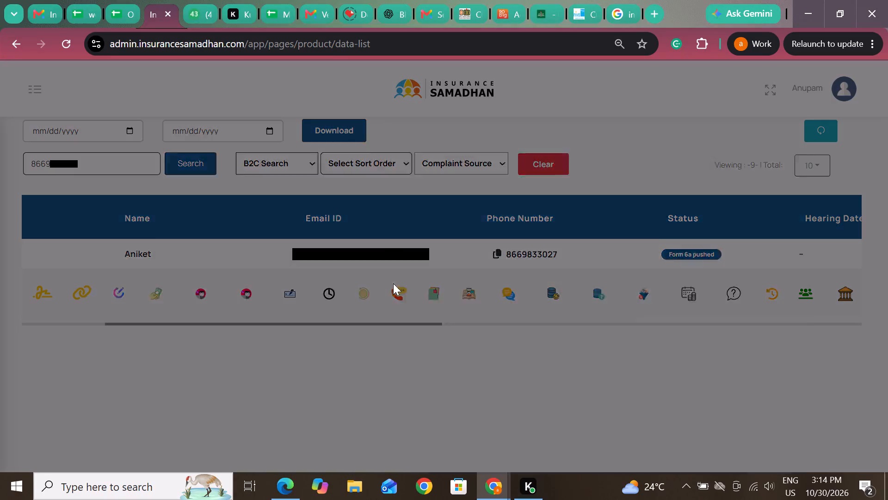
pyautogui.scroll(4, 336, 264)
pyautogui.scroll(5, 241, 203)
pyautogui.click(194, 90)
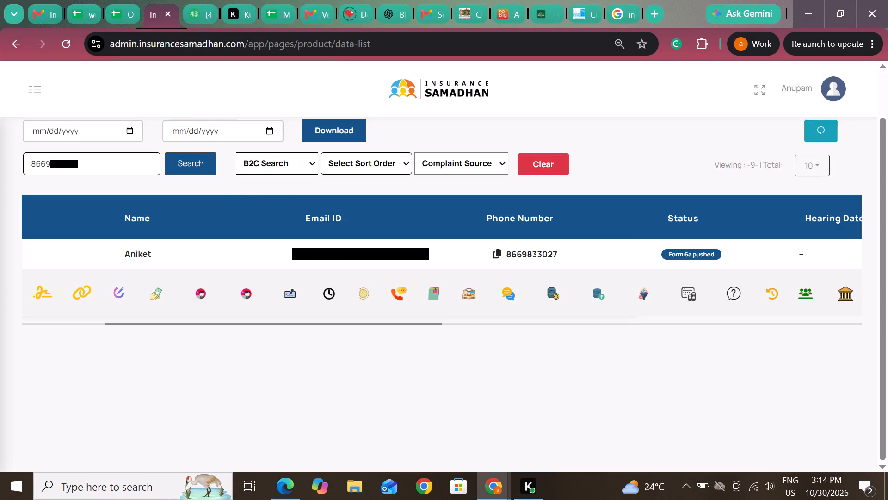
# Collapse and re-expand the found complaint's row of actions, and check its communication history again.
pyautogui.hscroll(1, 205, 233)
pyautogui.click(140, 249)
pyautogui.hscroll(-1, 191, 248)
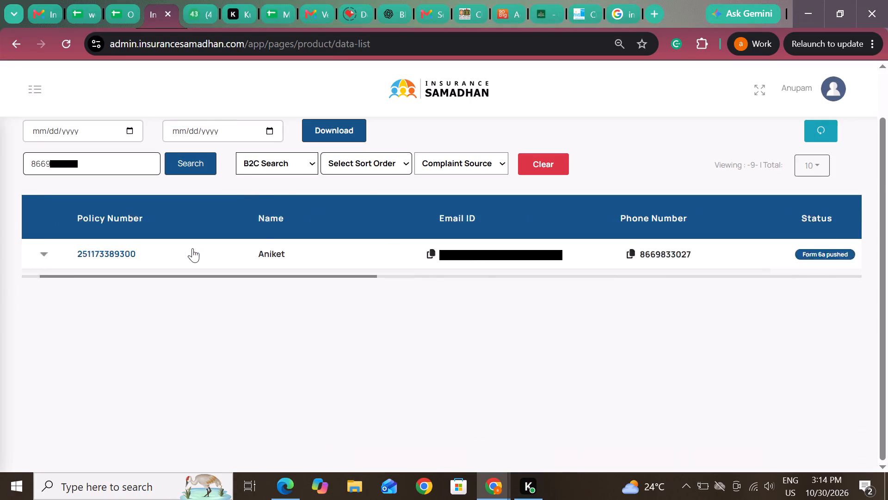
pyautogui.hscroll(-1, 192, 248)
pyautogui.click(530, 254)
pyautogui.click(555, 291)
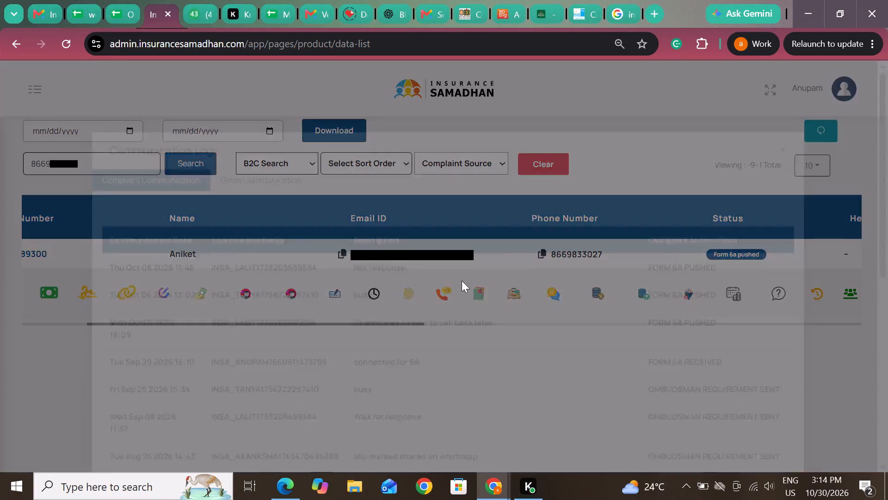
pyautogui.scroll(7, 427, 292)
pyautogui.click(188, 93)
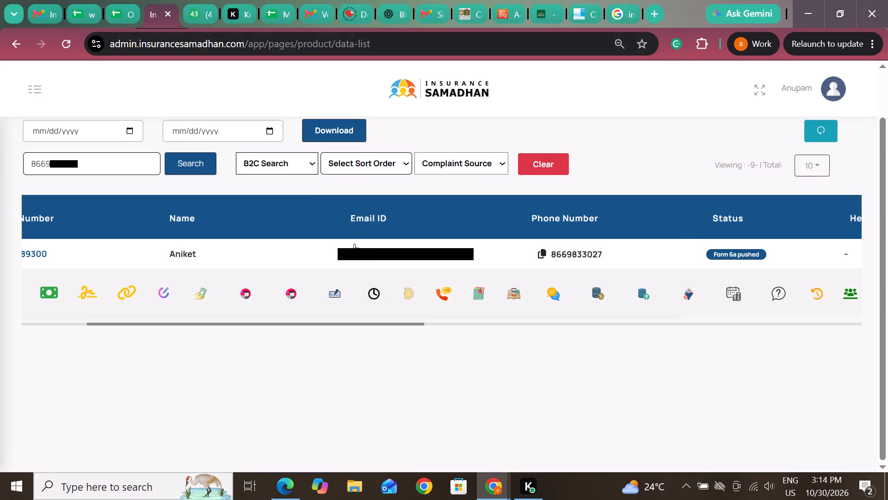
# Add the comment "nr" to the found complaint's communication list, save it, and close the list.
pyautogui.click(547, 296)
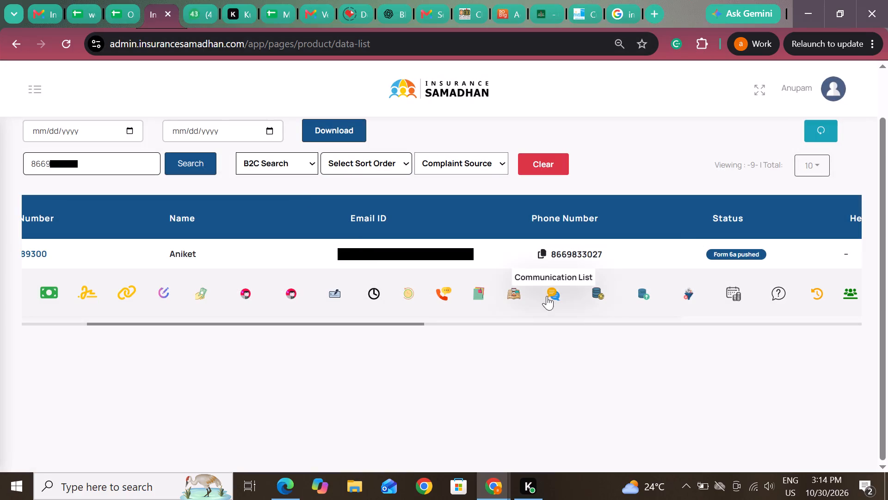
pyautogui.scroll(-7, 423, 307)
pyautogui.click(494, 444)
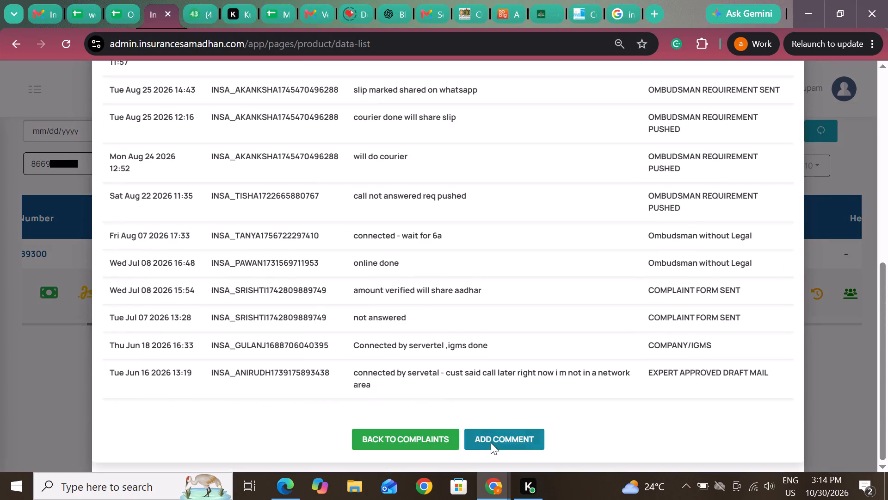
pyautogui.click(382, 343)
pyautogui.write('nr')
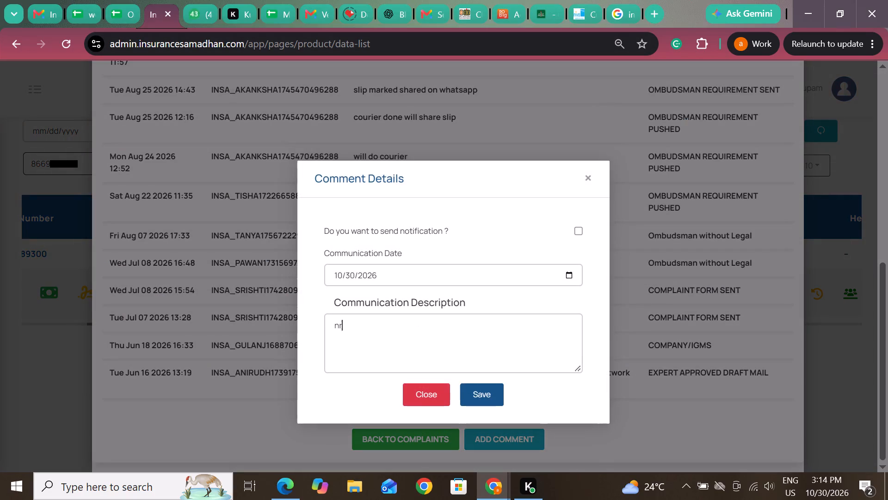
pyautogui.press('space')
pyautogui.press('Tab')
pyautogui.press('Tab')
pyautogui.press('Return')
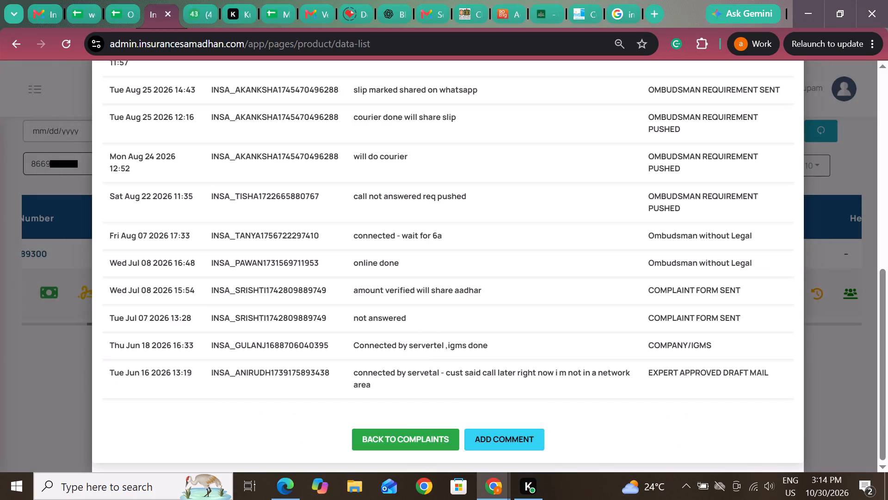
pyautogui.scroll(7, 308, 119)
pyautogui.click(95, 97)
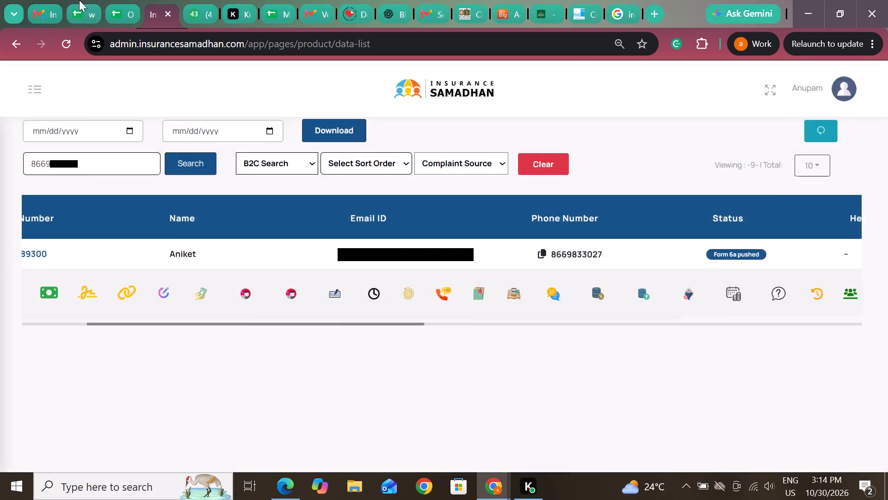
# Mark the called customer's case in row 537 of the 6A pushed september worksheet as "nr" in column B.
pyautogui.click(79, 0)
pyautogui.click(174, 290)
pyautogui.click(135, 297)
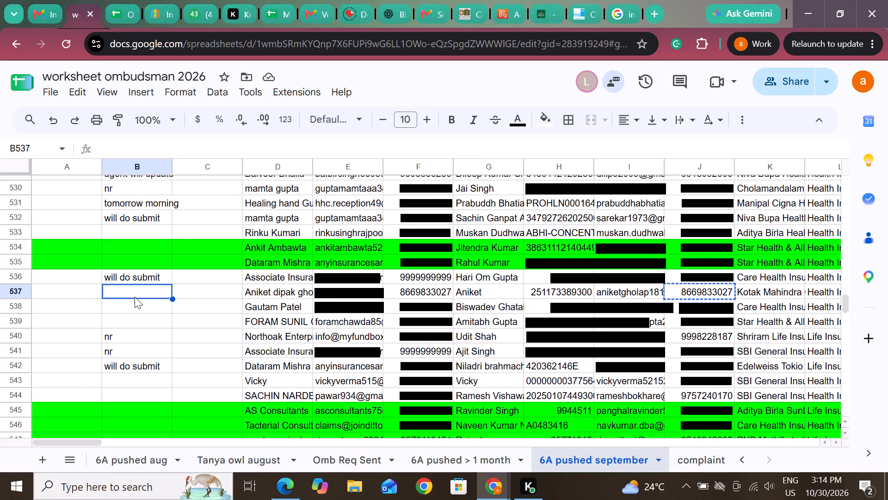
pyautogui.press('n')
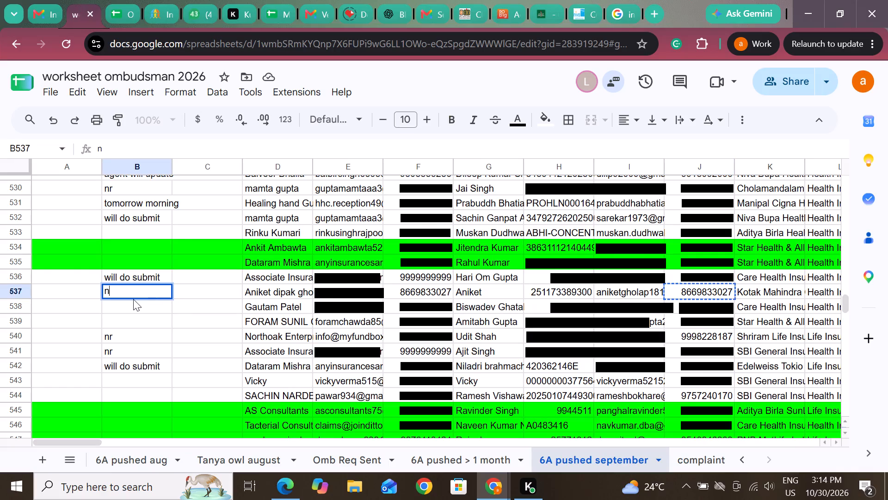
pyautogui.press('r')
pyautogui.click(136, 308)
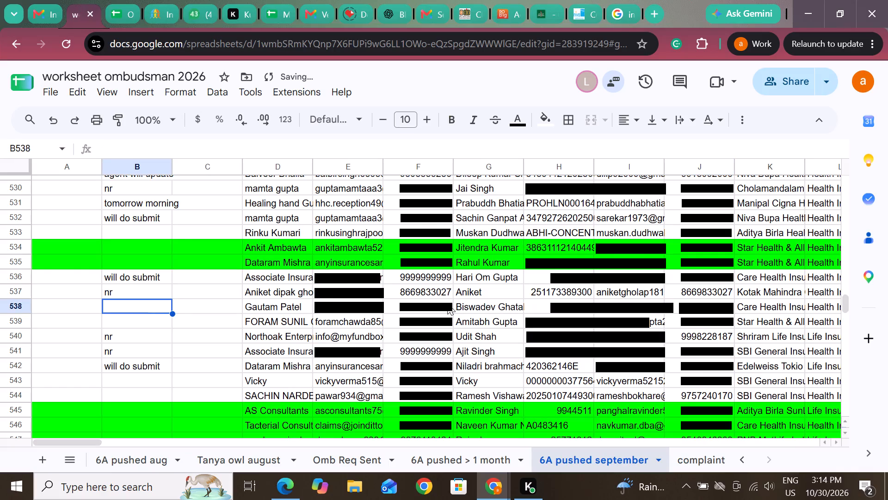
# Copy the customer's phone number from worksheet row 538 and search for it in the Form 6a complaints list.
pyautogui.click(280, 306)
pyautogui.click(465, 307)
pyautogui.click(537, 309)
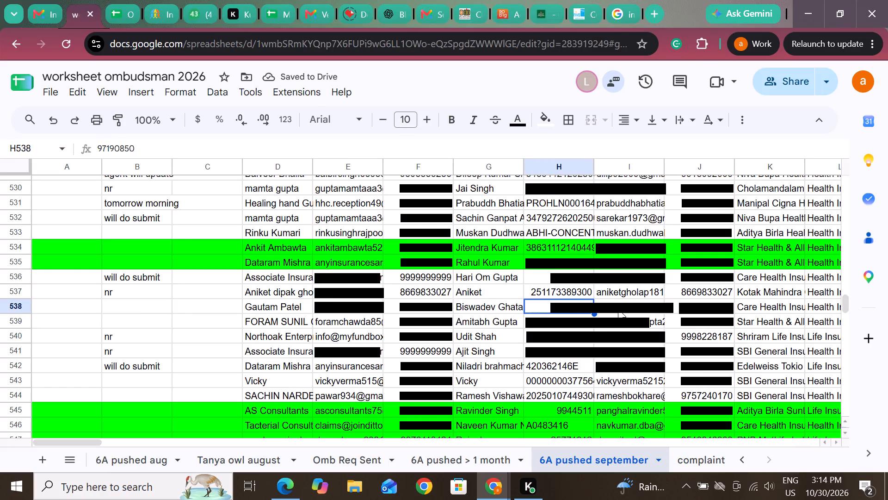
pyautogui.click(618, 309)
pyautogui.click(687, 308)
pyautogui.hotkey('ctrl', 'c')
pyautogui.hotkey('ctrl', 'c')
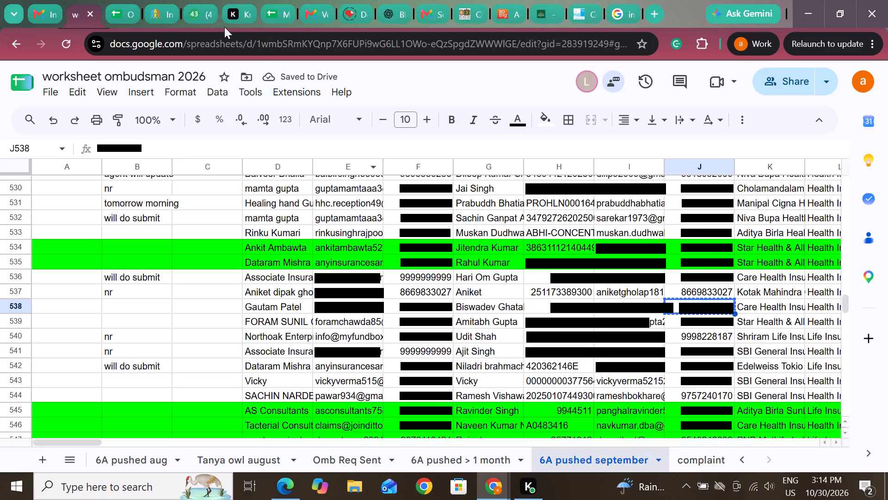
pyautogui.click(160, 16)
pyautogui.keyDown('ctrl'); pyautogui.tripleClick(120, 172); pyautogui.keyUp('ctrl')
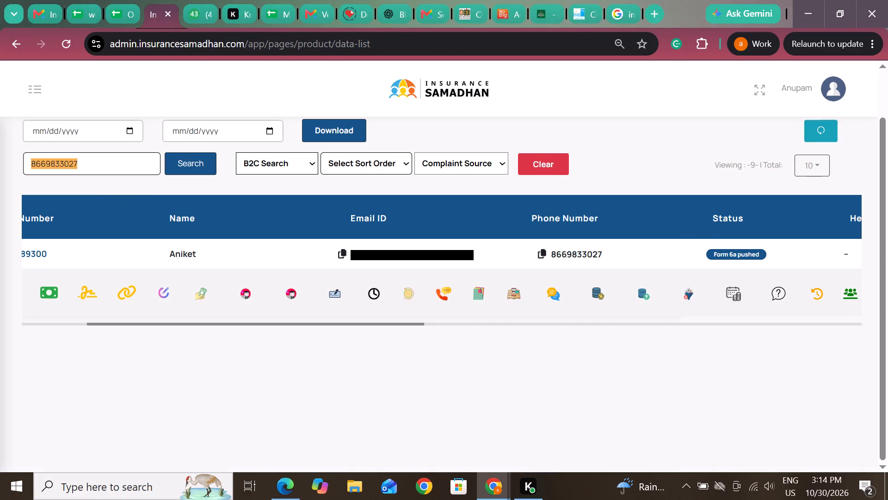
pyautogui.hotkey('ctrl', 'v')
pyautogui.click(193, 163)
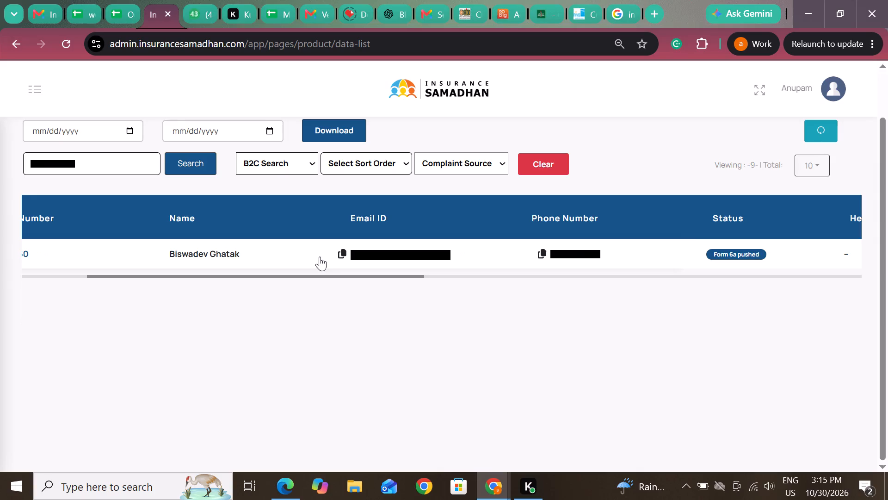
# Copy the found complaint's phone number, call the customer with it through the Smartflo dialer, and return to the complaints list.
pyautogui.scroll(1, 343, 248)
pyautogui.hscroll(1, 208, 250)
pyautogui.hscroll(-2, 157, 253)
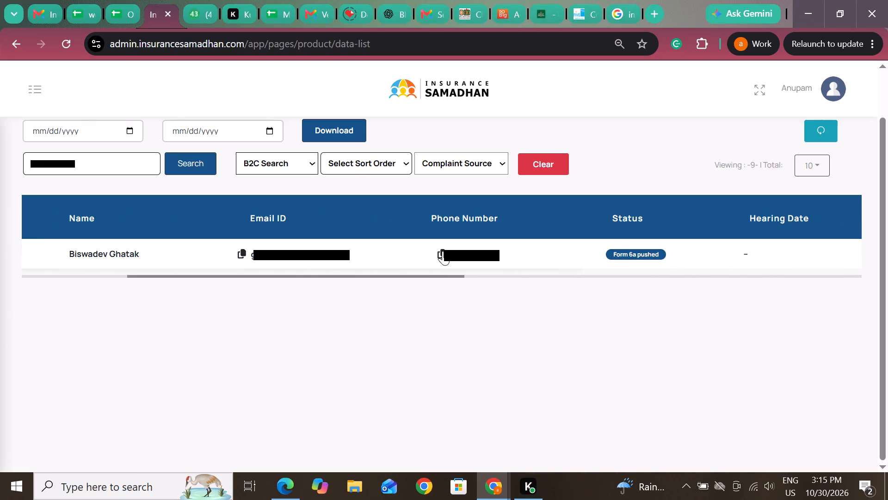
pyautogui.click(444, 251)
pyautogui.hscroll(-1, 448, 253)
pyautogui.click(495, 20)
pyautogui.click(410, 146)
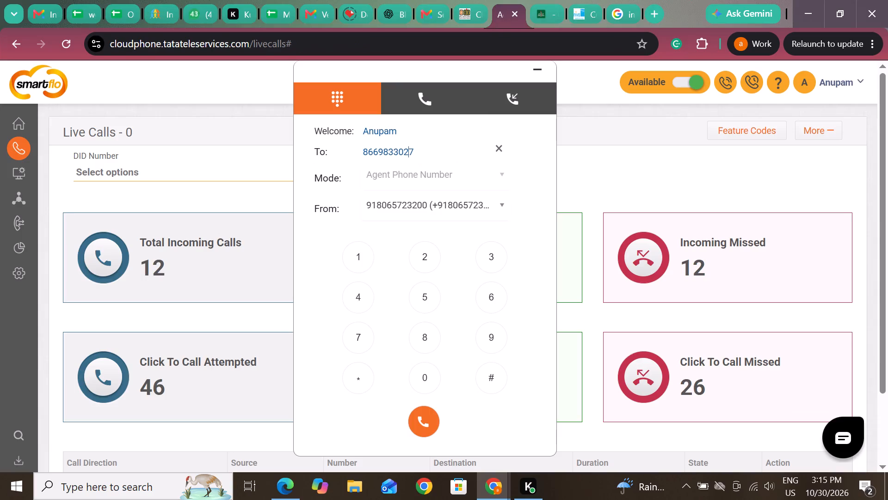
pyautogui.tripleClick(412, 154)
pyautogui.hotkey('ctrl', 'v')
pyautogui.click(427, 409)
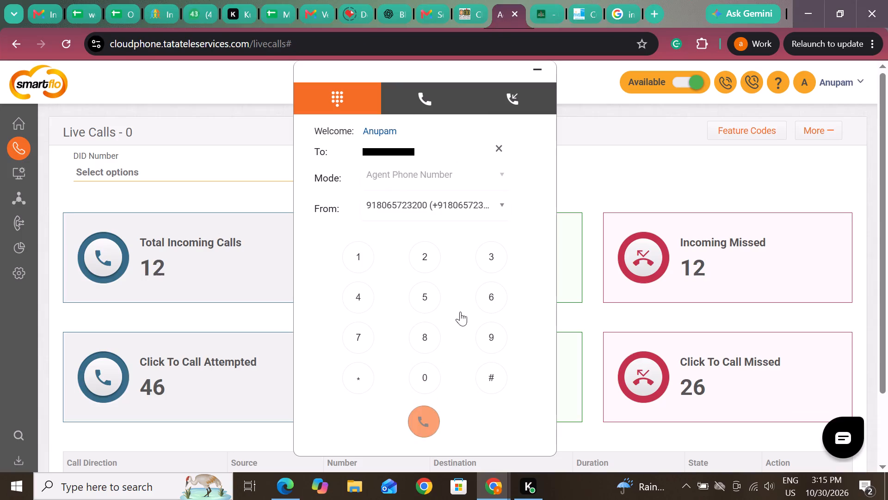
pyautogui.click(154, 19)
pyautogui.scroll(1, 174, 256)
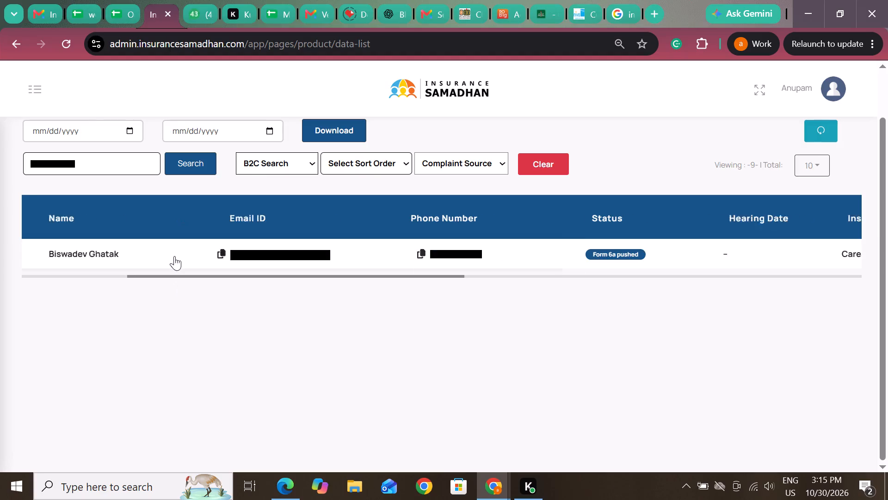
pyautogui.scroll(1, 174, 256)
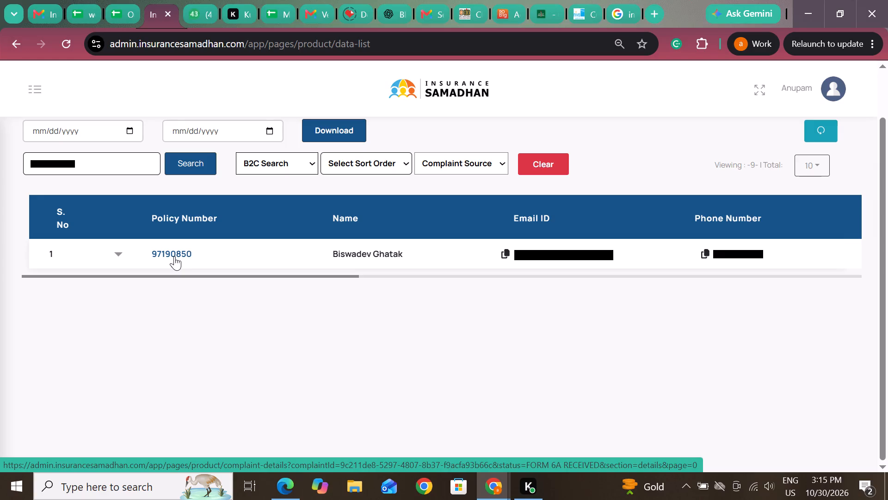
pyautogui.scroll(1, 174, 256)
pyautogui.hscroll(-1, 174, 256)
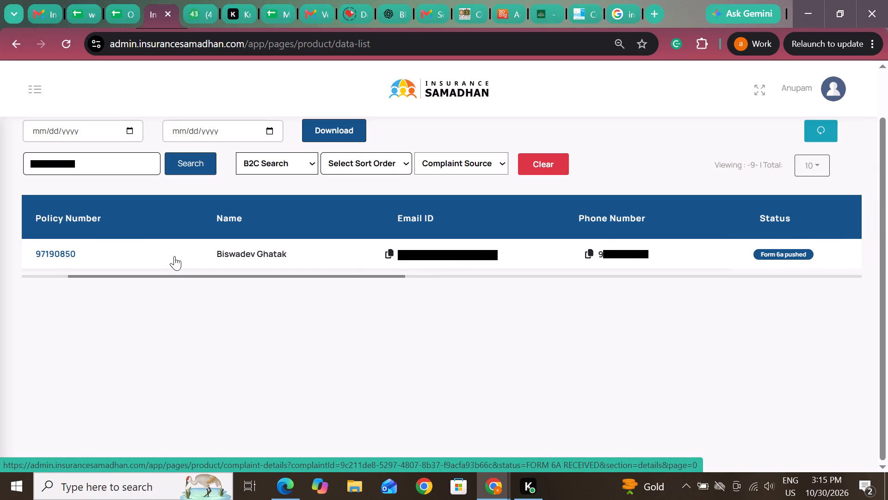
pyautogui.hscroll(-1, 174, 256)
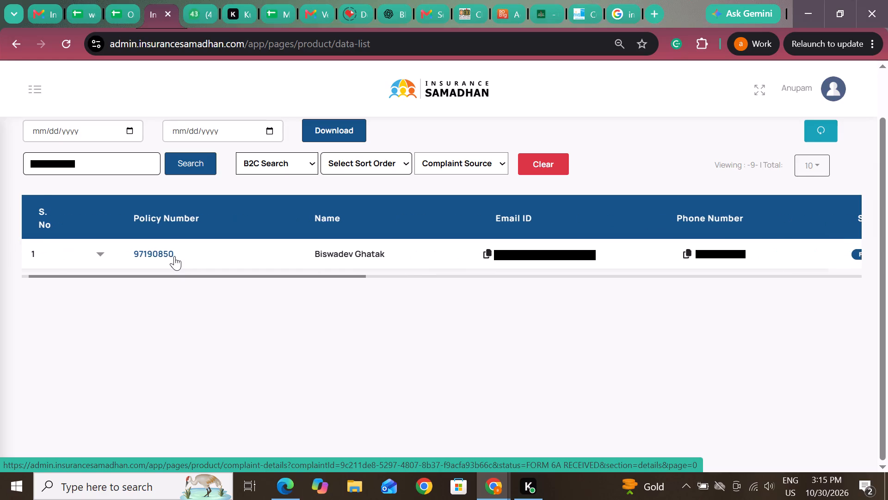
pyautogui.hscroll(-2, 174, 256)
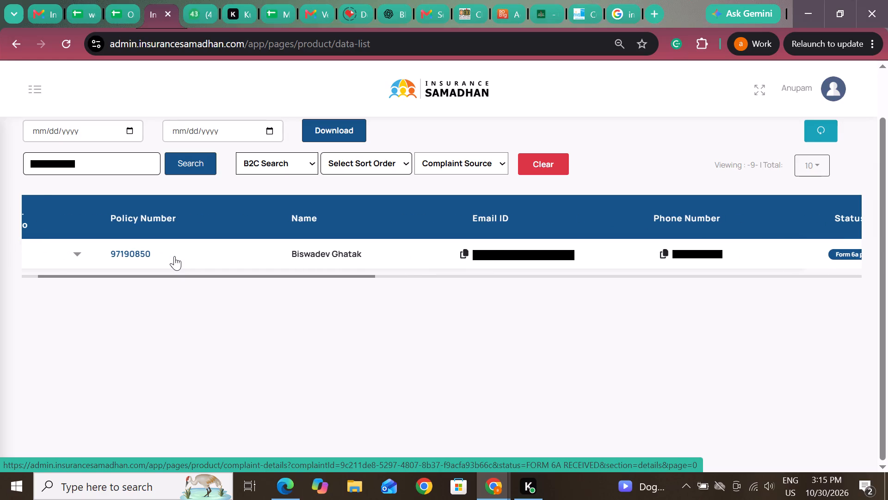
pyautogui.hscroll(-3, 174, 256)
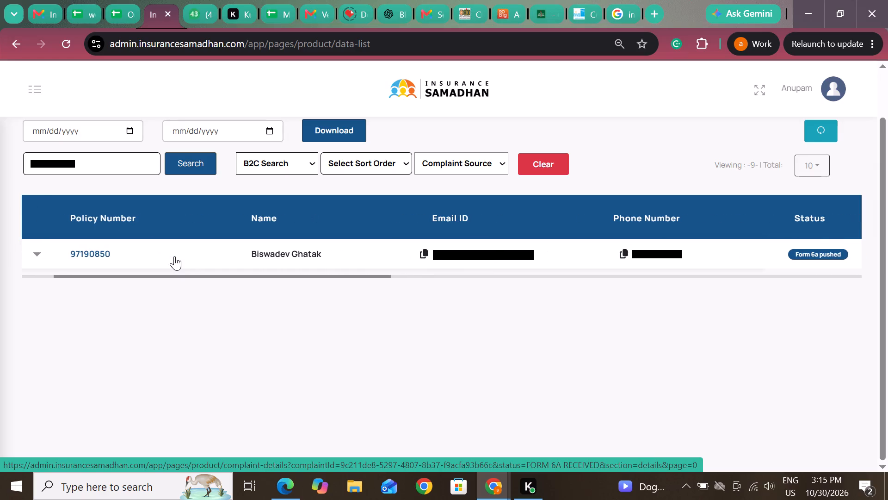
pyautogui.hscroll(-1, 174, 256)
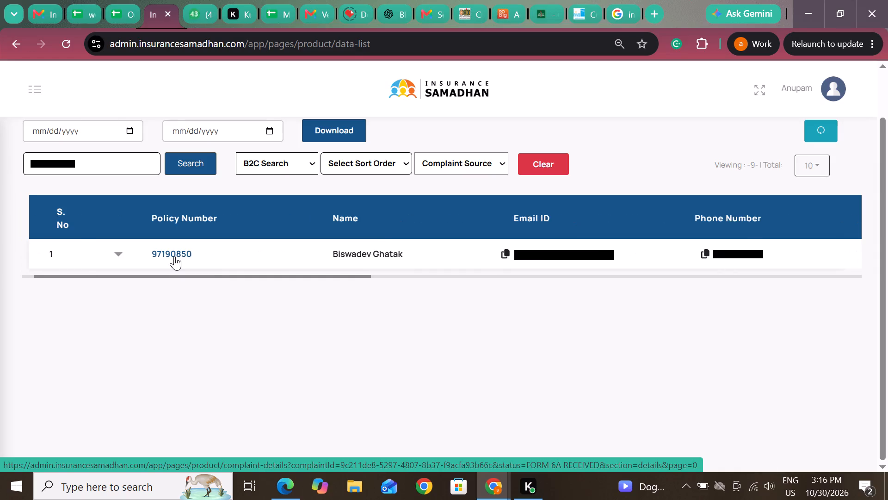
pyautogui.click(174, 256)
pyautogui.click(255, 191)
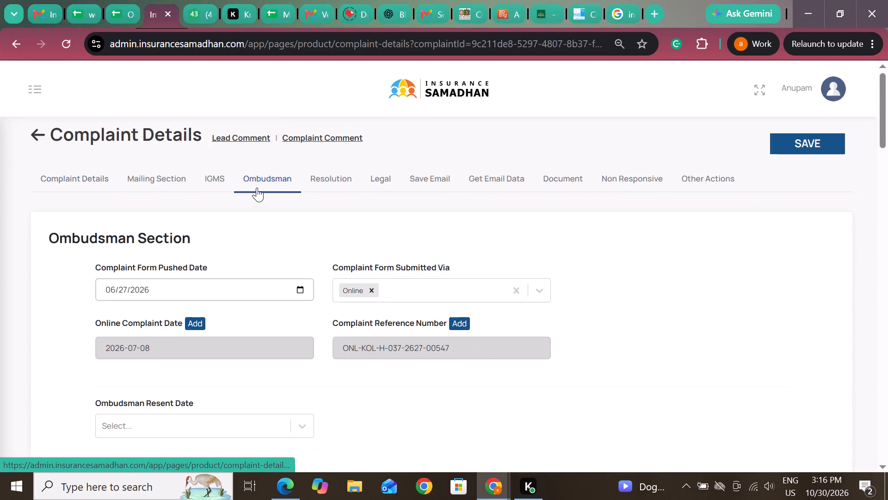
pyautogui.scroll(-5, 337, 231)
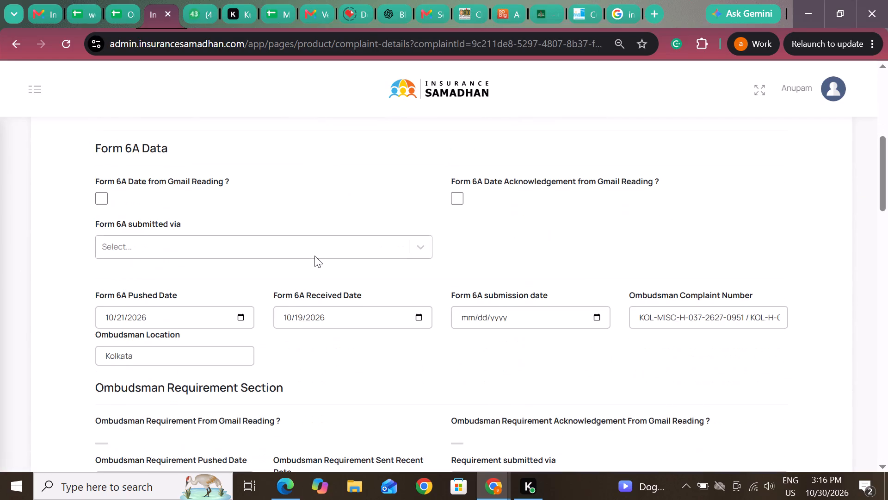
pyautogui.click(303, 253)
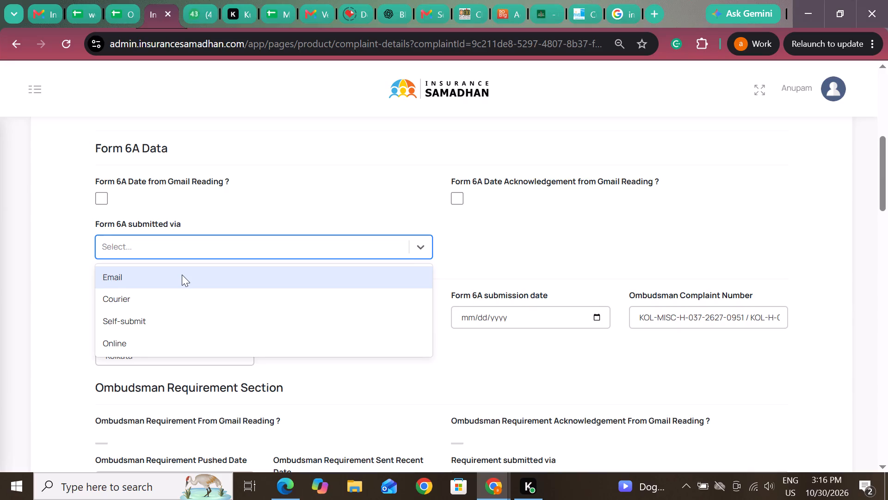
pyautogui.scroll(5, 178, 273)
pyautogui.click(300, 175)
pyautogui.scroll(2, 407, 212)
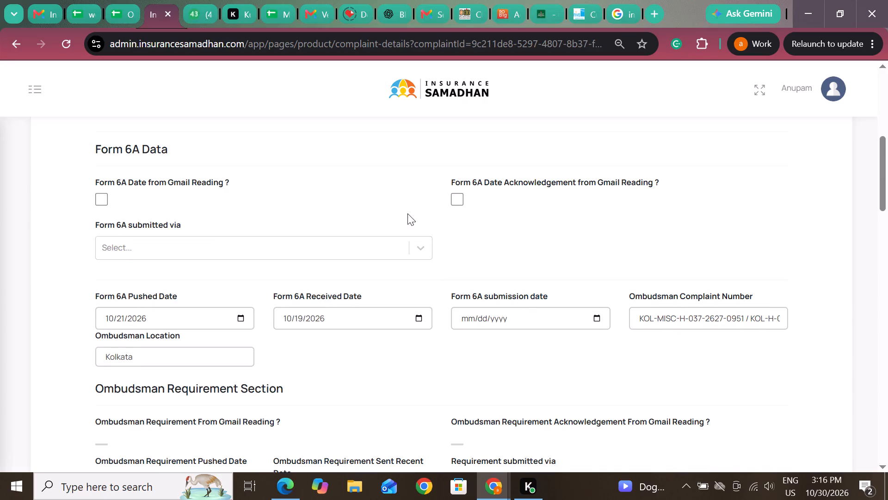
pyautogui.scroll(10, 407, 213)
pyautogui.click(345, 133)
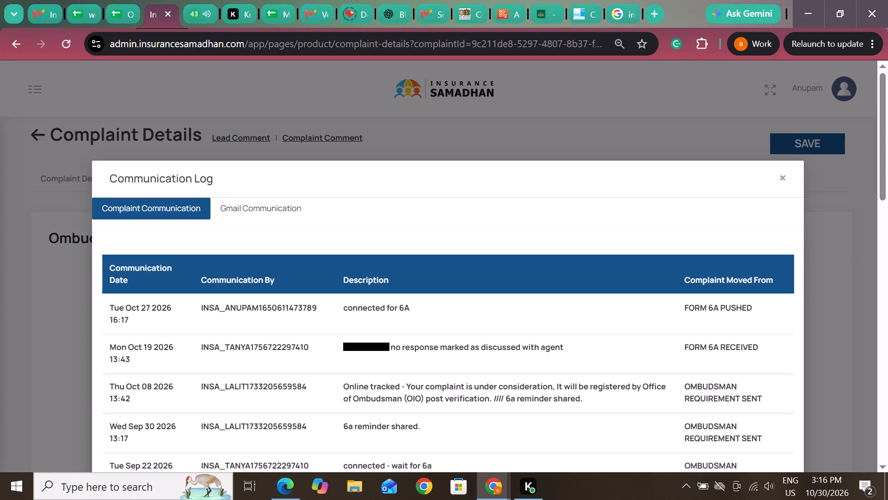
pyautogui.scroll(-16, 458, 353)
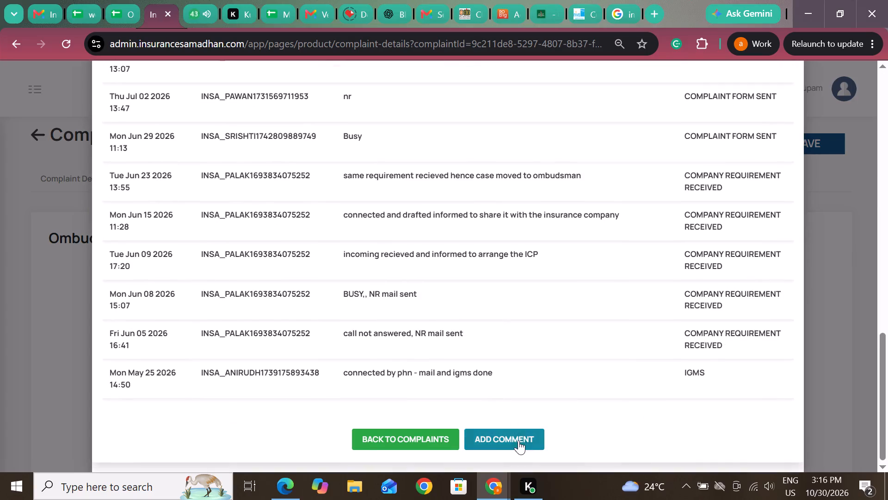
pyautogui.click(518, 440)
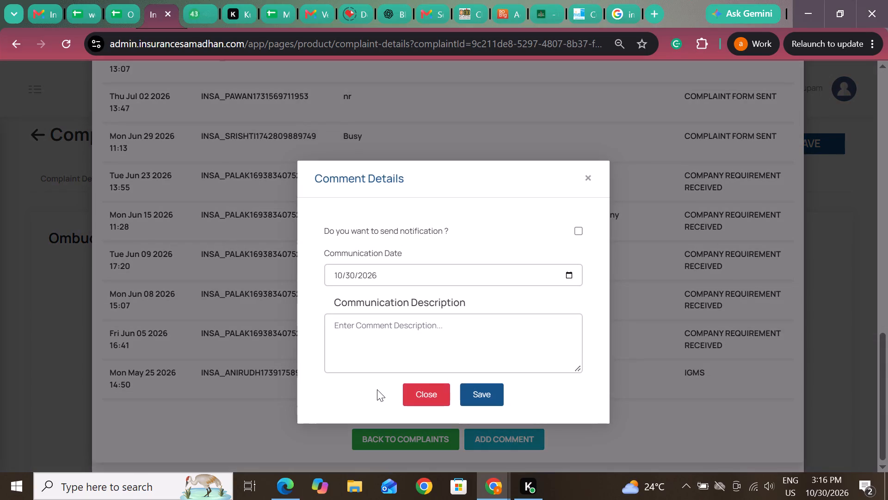
pyautogui.click(364, 364)
pyautogui.write('cx will')
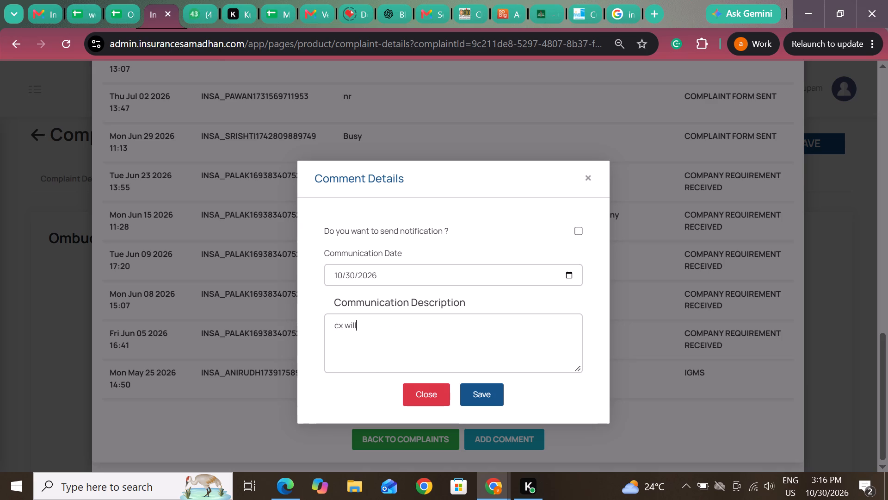
pyautogui.press('space')
pyautogui.write('submit')
pyautogui.press('space')
pyautogui.press('Tab')
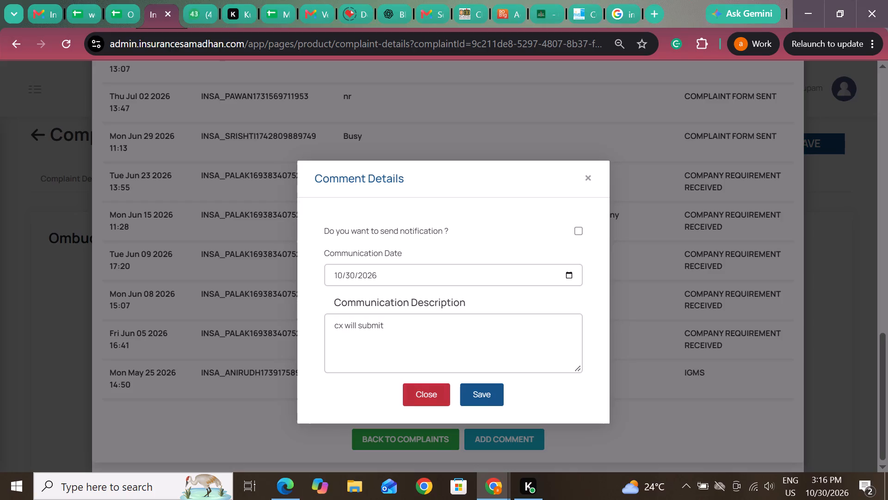
pyautogui.press('Tab')
pyautogui.press('Return')
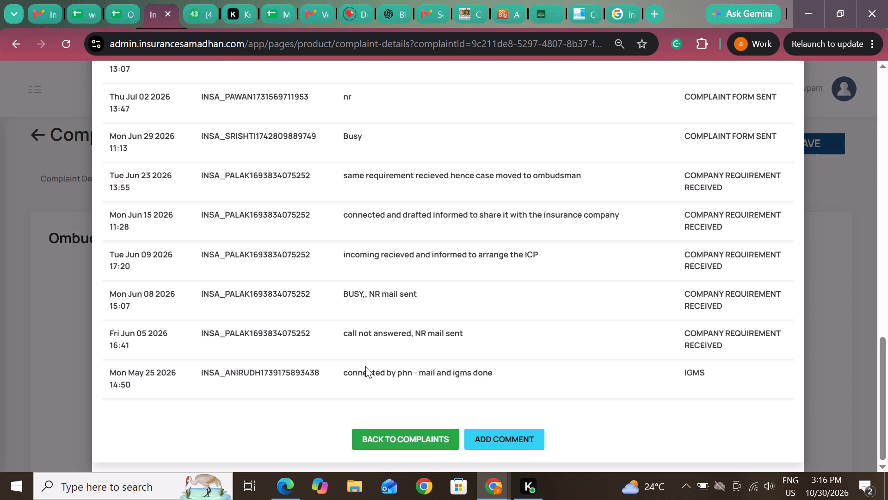
pyautogui.scroll(8, 338, 233)
pyautogui.scroll(7, 314, 190)
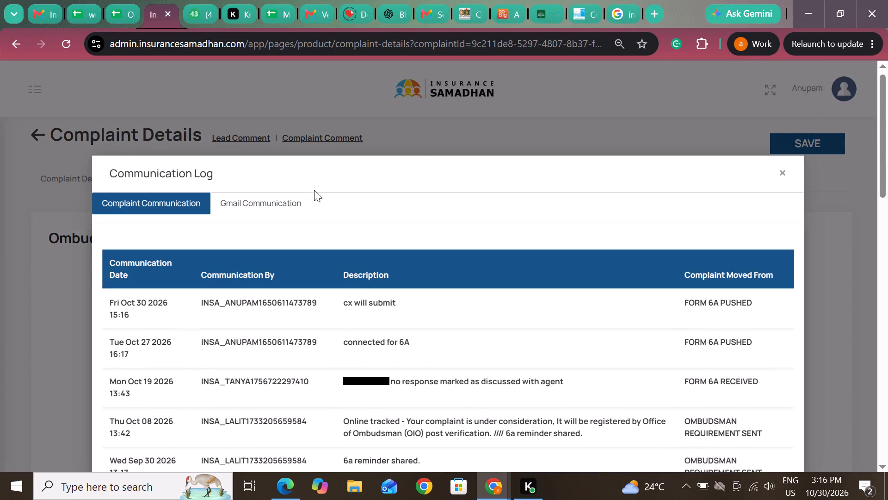
pyautogui.scroll(7, 314, 190)
pyautogui.click(274, 110)
pyautogui.click(37, 136)
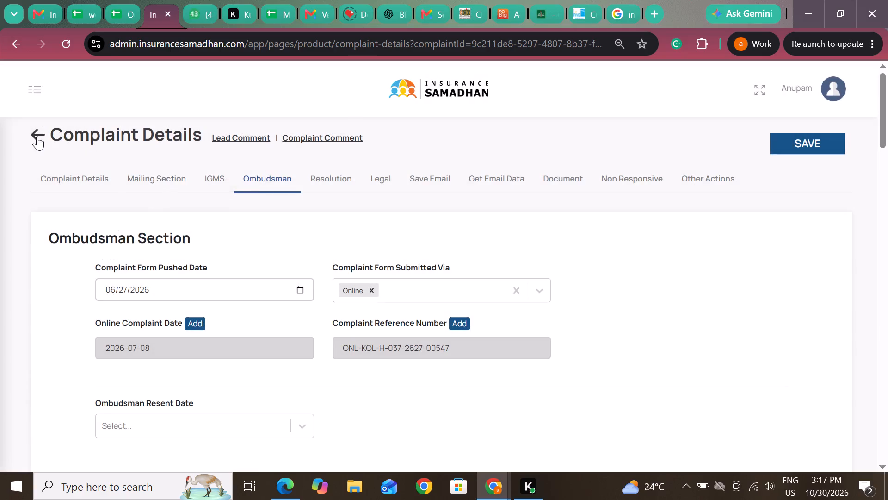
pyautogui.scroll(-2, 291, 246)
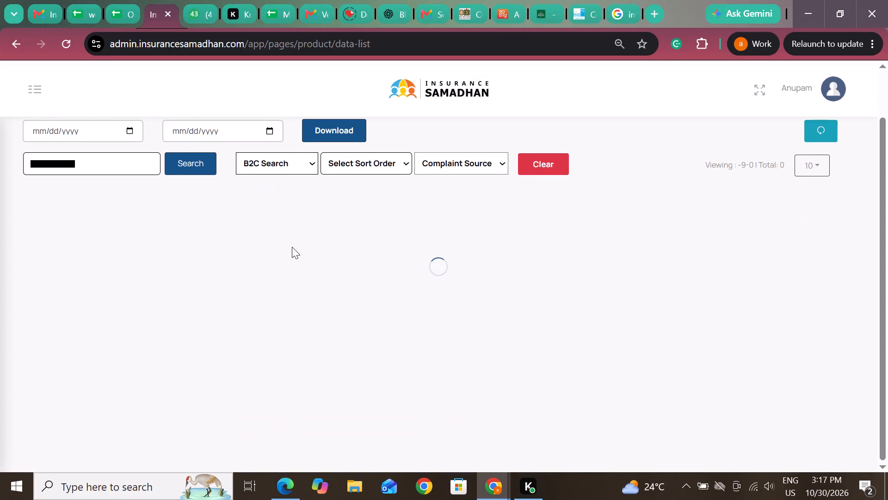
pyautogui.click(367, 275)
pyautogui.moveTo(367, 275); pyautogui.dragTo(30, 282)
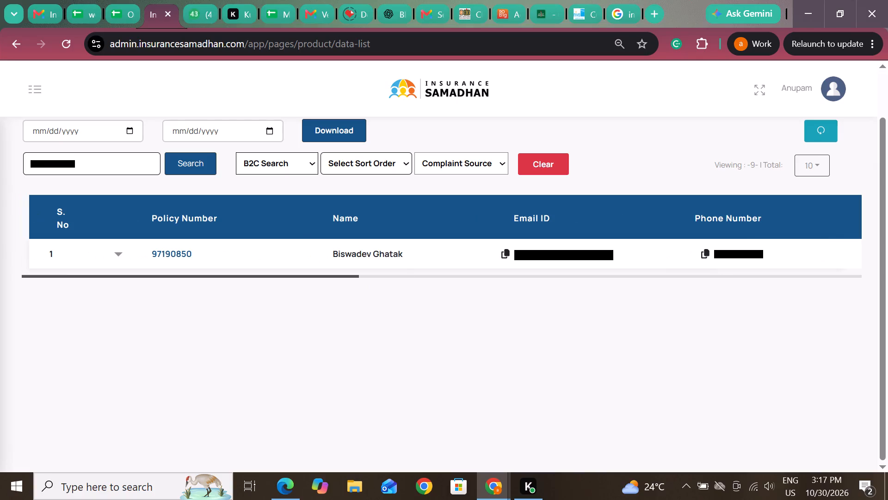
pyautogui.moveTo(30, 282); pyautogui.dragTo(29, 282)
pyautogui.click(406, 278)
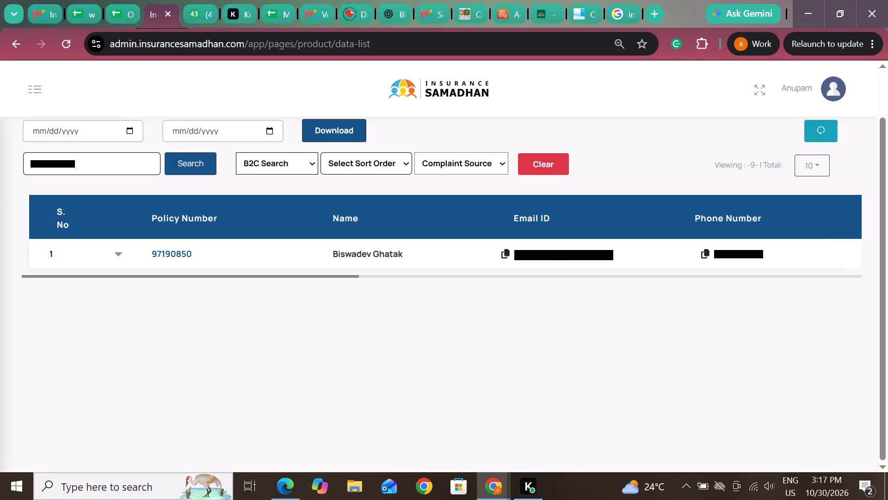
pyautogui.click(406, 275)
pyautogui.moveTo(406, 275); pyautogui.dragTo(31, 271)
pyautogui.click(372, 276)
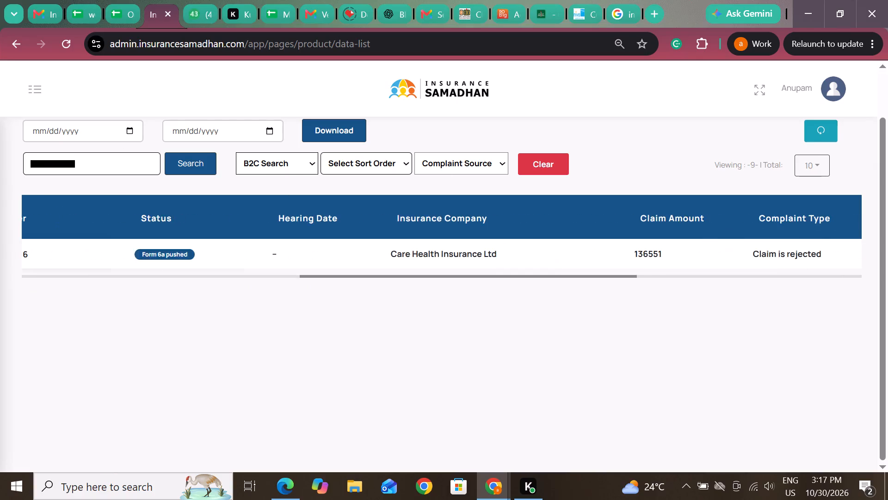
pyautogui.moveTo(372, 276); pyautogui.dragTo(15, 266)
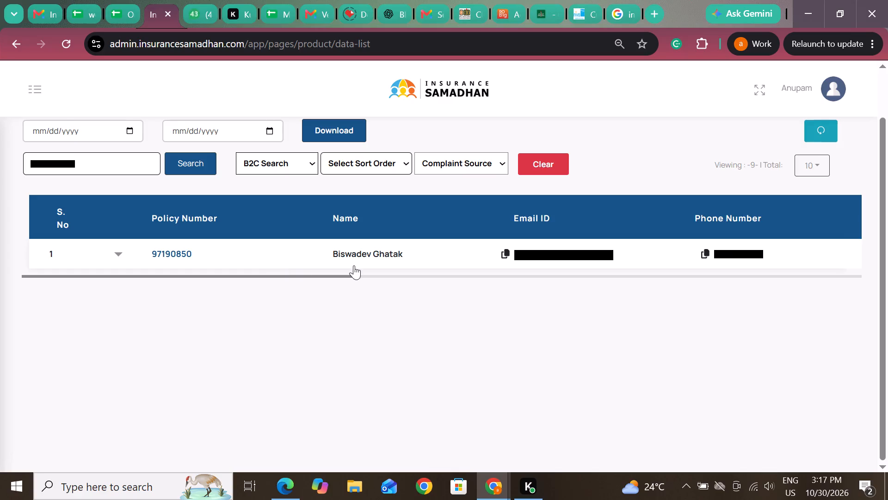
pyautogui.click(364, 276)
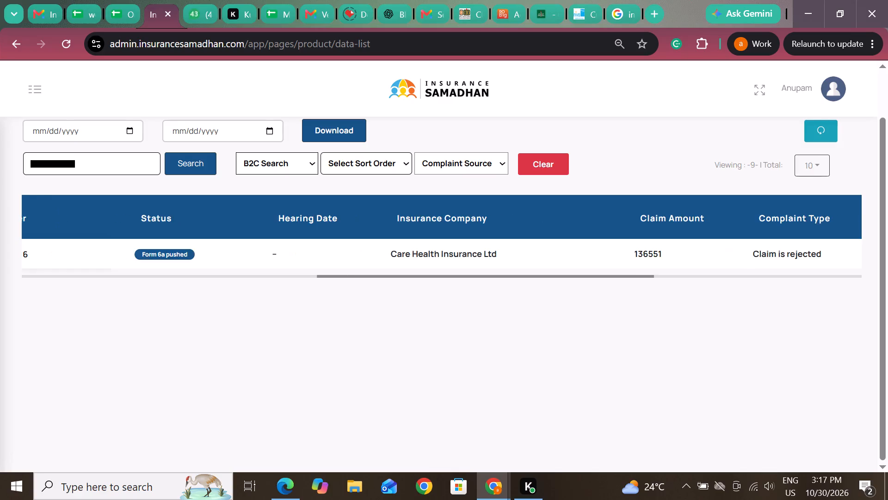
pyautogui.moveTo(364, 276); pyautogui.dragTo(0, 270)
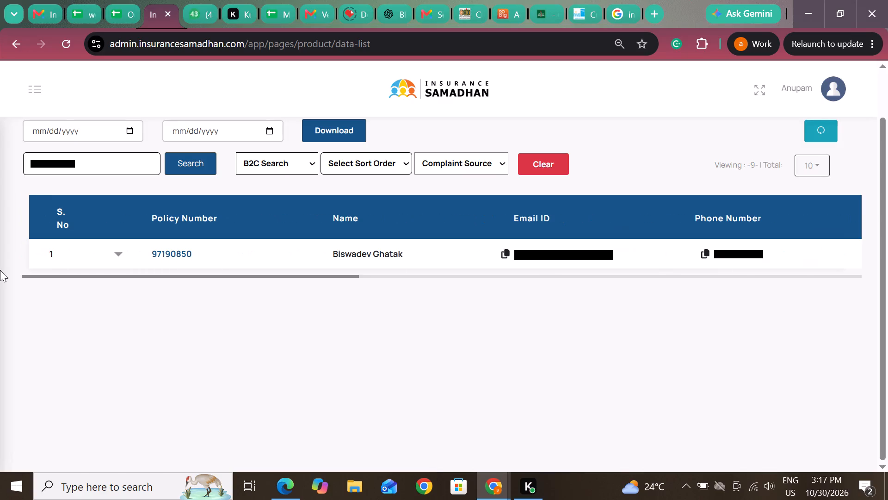